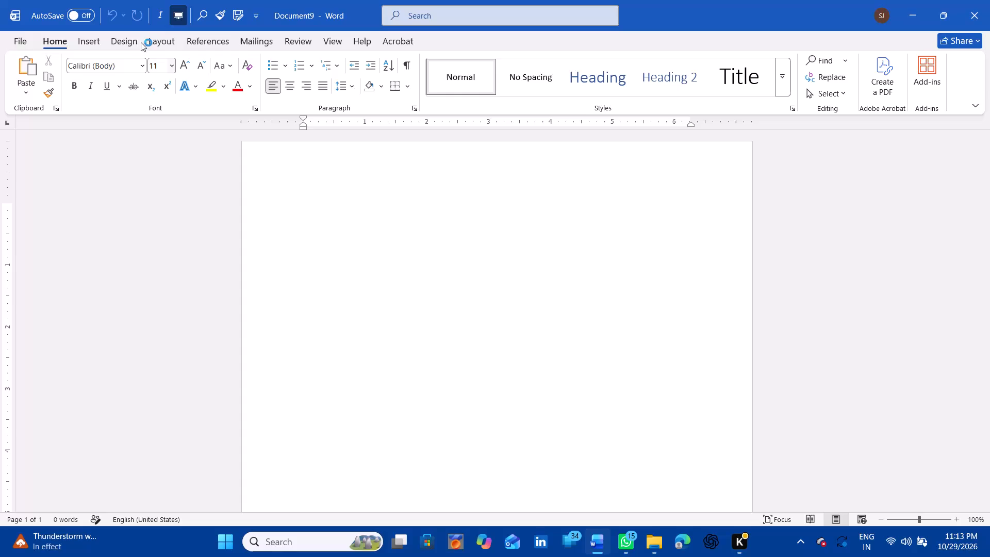
# Create a new blank document.
pyautogui.click(15, 37)
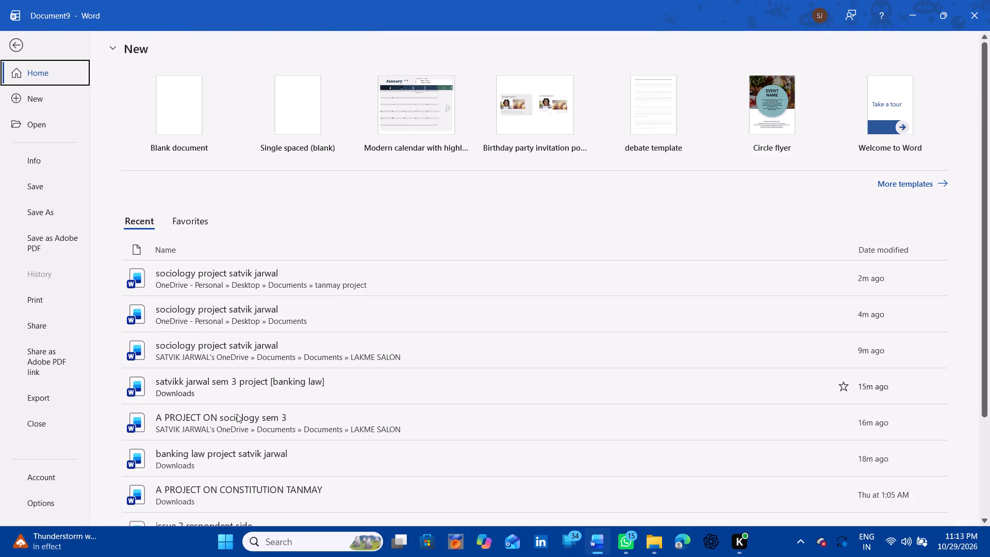
pyautogui.scroll(-2, 254, 429)
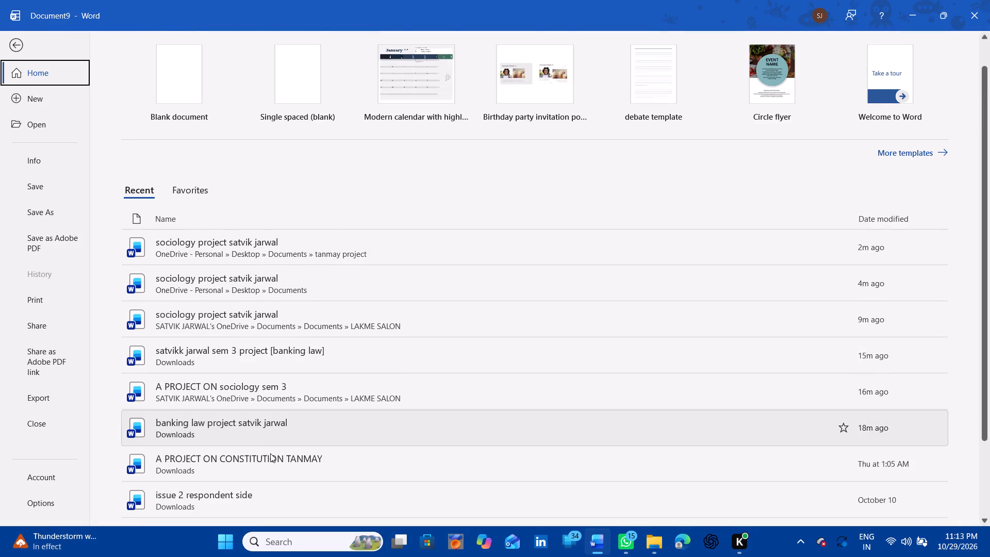
pyautogui.scroll(-1, 270, 453)
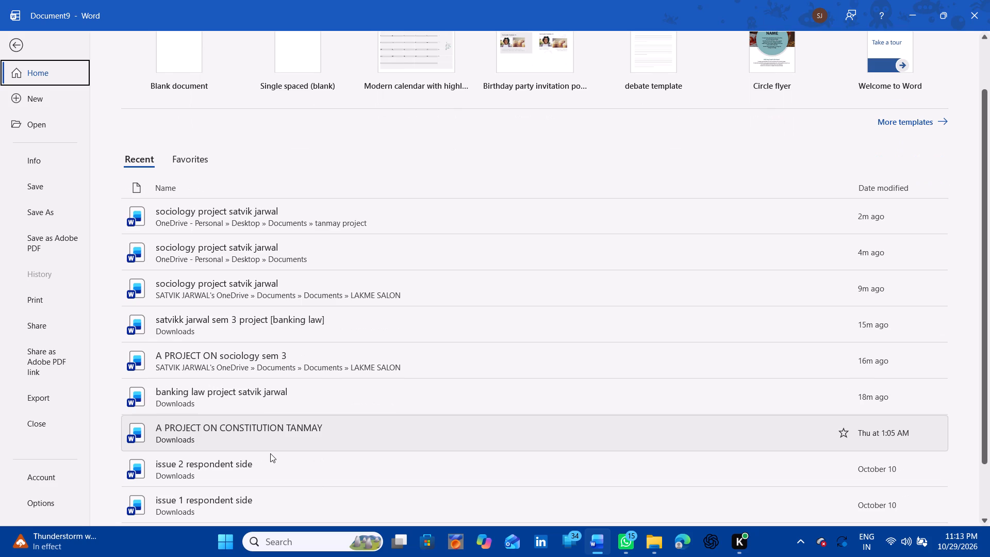
pyautogui.click(176, 64)
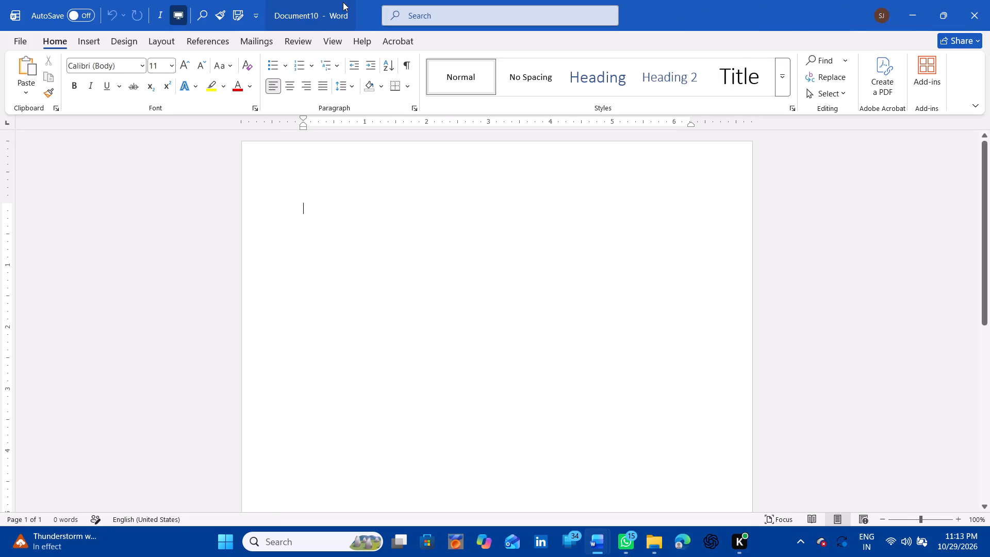
# Name the file "constitution law project" followed by the student's name and try to save it in the OneDrive Documents folder.
pyautogui.click(343, 2)
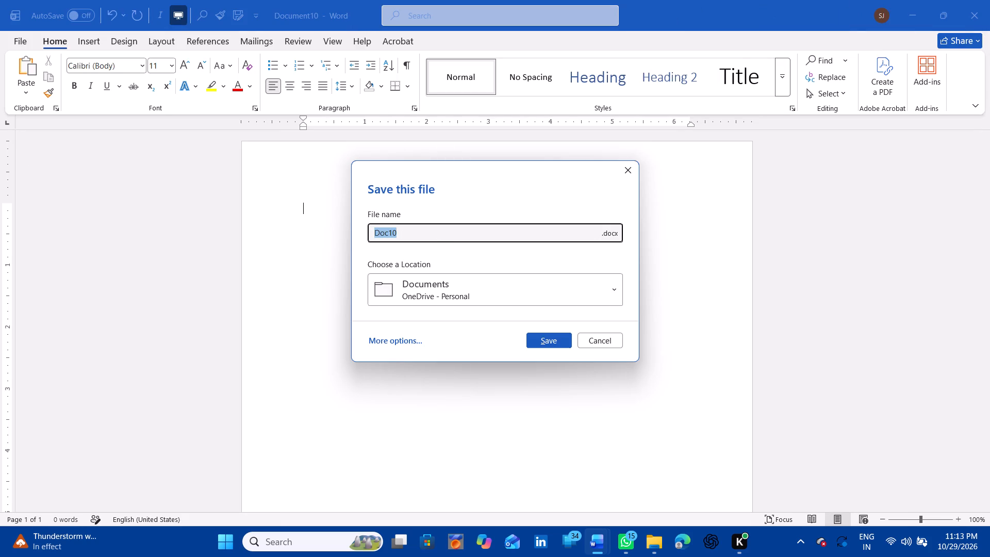
pyautogui.click(434, 233)
pyautogui.press('BackSpace')
pyautogui.press('BackSpace')
pyautogui.press('BackSpace')
pyautogui.press('BackSpace')
pyautogui.press('BackSpace')
pyautogui.press('BackSpace')
pyautogui.press('BackSpace')
pyautogui.press('BackSpace')
pyautogui.press('BackSpace')
pyautogui.press('BackSpace')
pyautogui.press('BackSpace')
pyautogui.press('BackSpace')
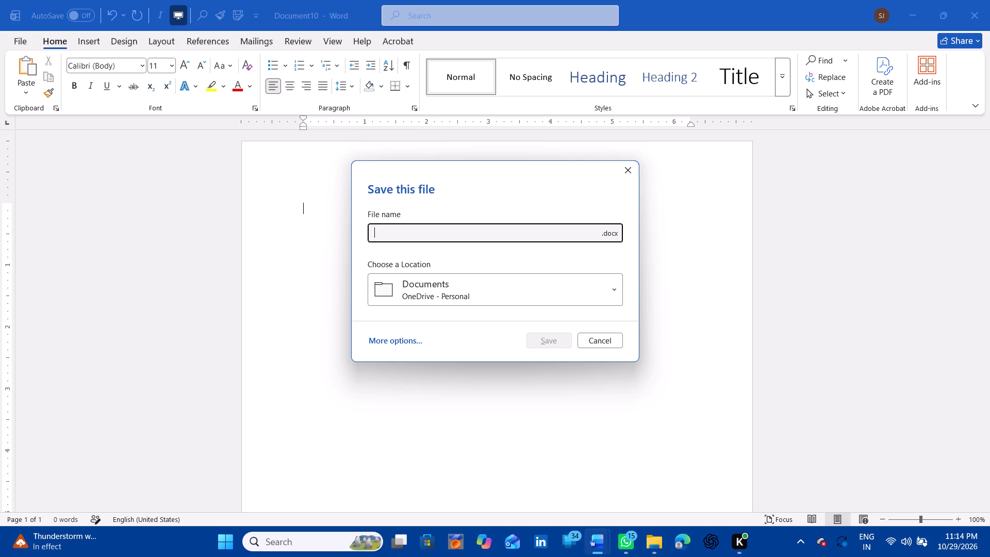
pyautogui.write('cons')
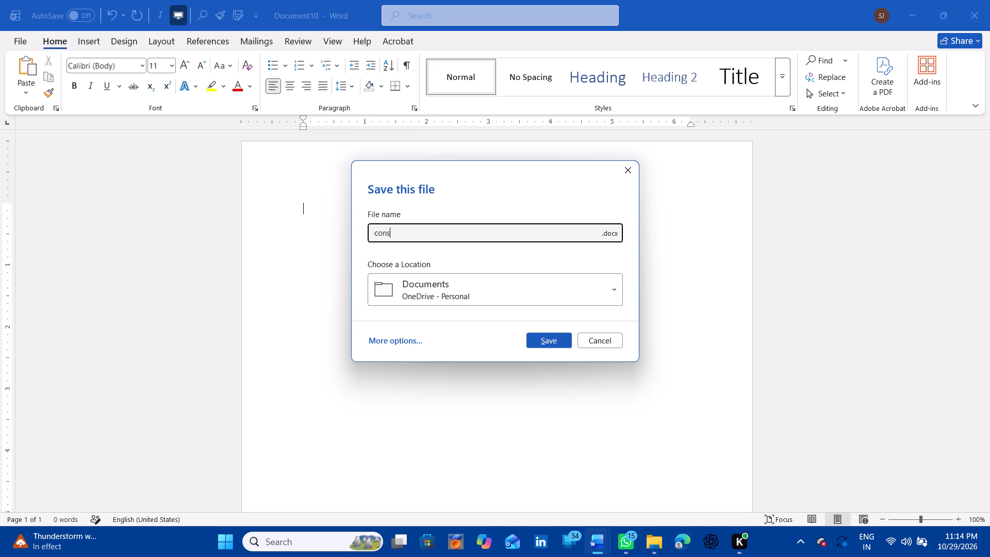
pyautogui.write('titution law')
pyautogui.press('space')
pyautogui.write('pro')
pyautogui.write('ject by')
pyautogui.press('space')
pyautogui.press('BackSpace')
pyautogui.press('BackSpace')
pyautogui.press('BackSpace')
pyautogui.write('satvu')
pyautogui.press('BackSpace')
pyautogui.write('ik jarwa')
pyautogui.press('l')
pyautogui.click(553, 343)
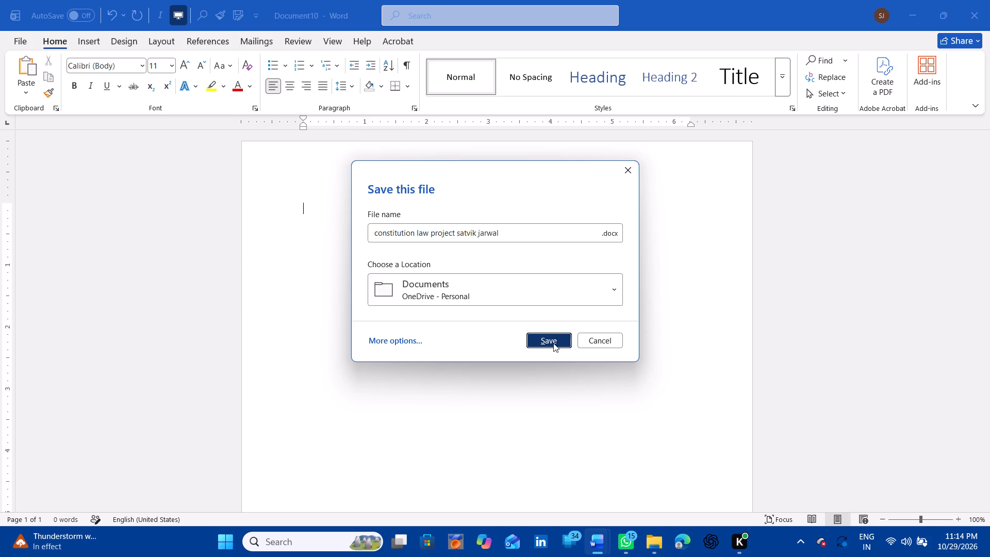
pyautogui.click(553, 343)
pyautogui.click(601, 295)
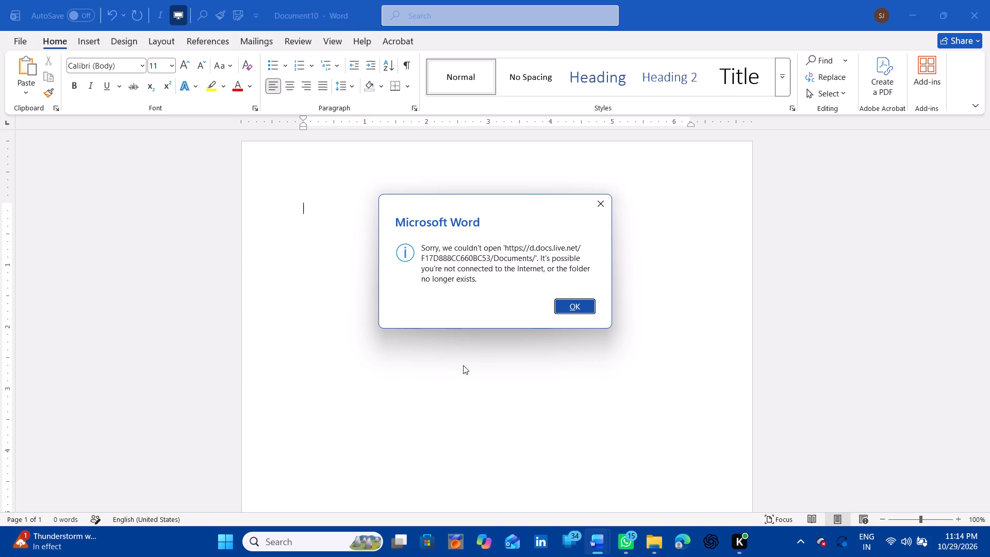
pyautogui.click(584, 310)
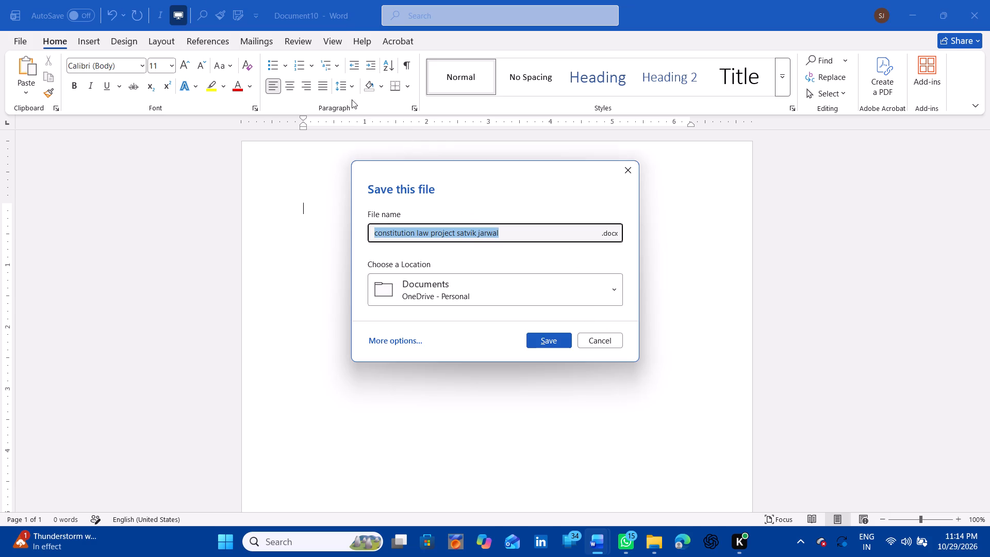
# Change the save location to the local Downloads folder and save the document there.
pyautogui.click(618, 294)
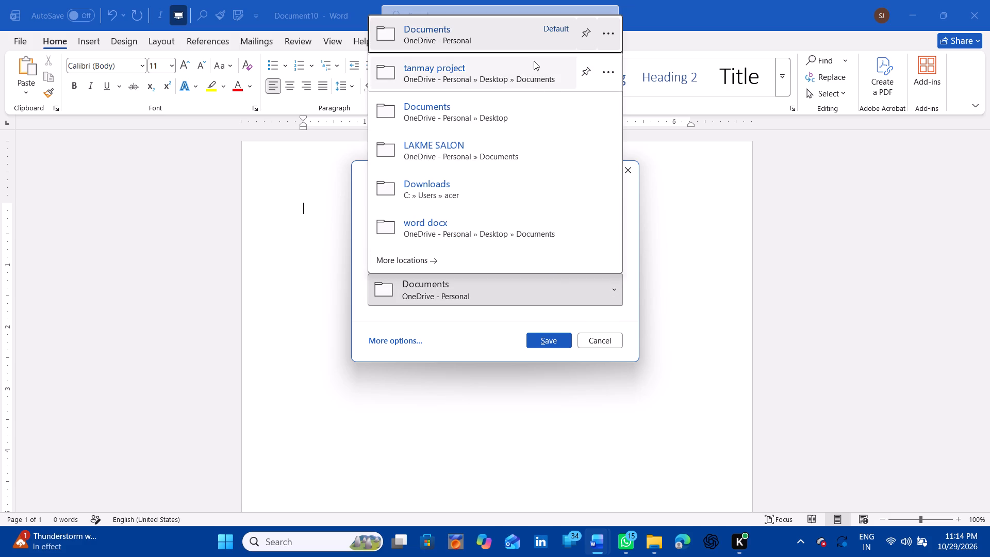
pyautogui.click(503, 187)
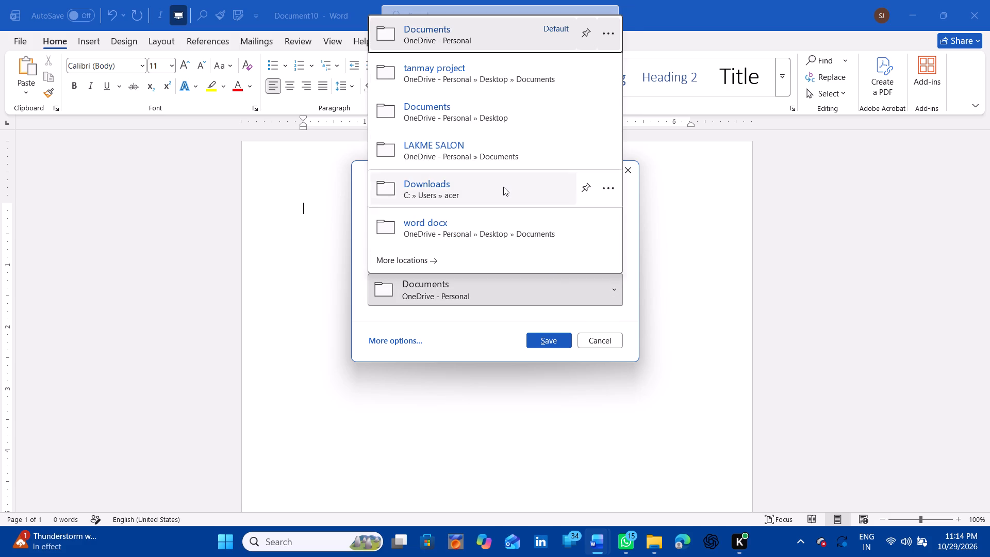
pyautogui.click(561, 342)
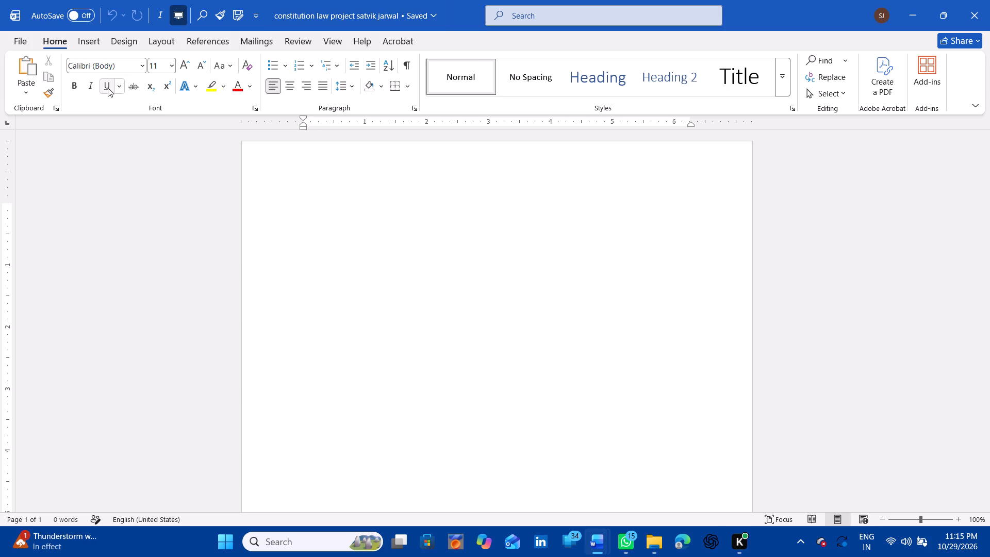
# Open the recent banking law project document bearing the student's name from Downloads.
pyautogui.click(23, 42)
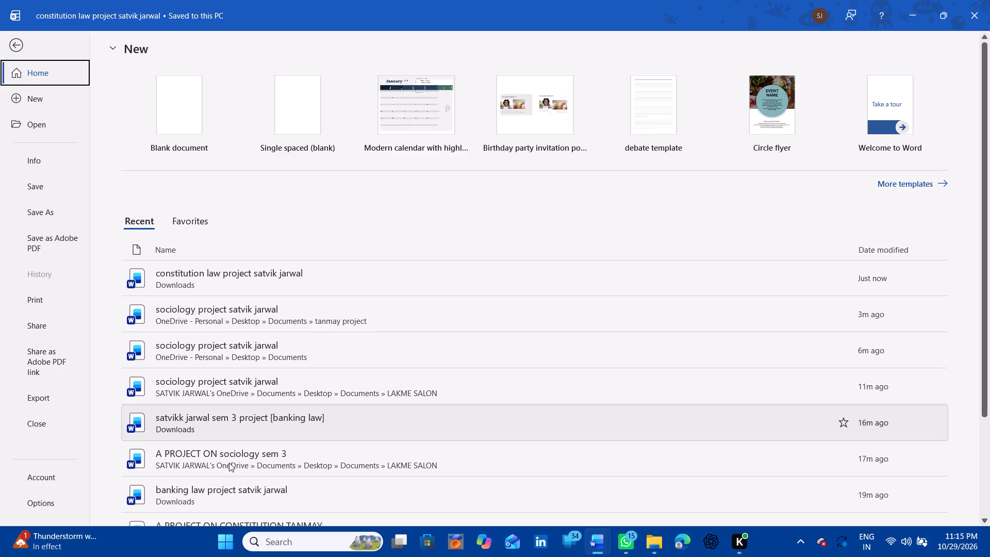
pyautogui.scroll(-1, 260, 463)
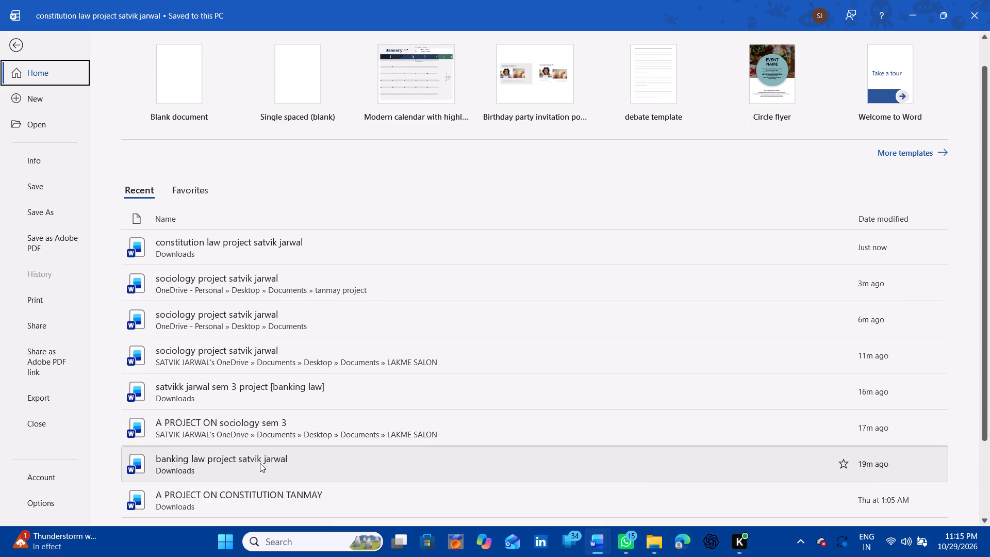
pyautogui.click(260, 463)
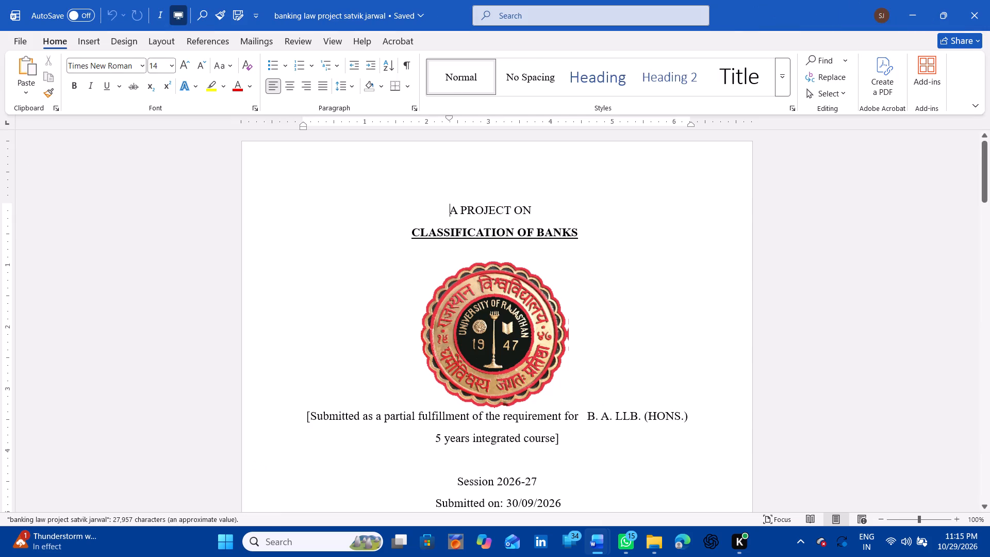
# Copy the opening pages of the banking law project, from the title page through page 4, before the table of contents.
pyautogui.moveTo(358, 205); pyautogui.dragTo(368, 542)
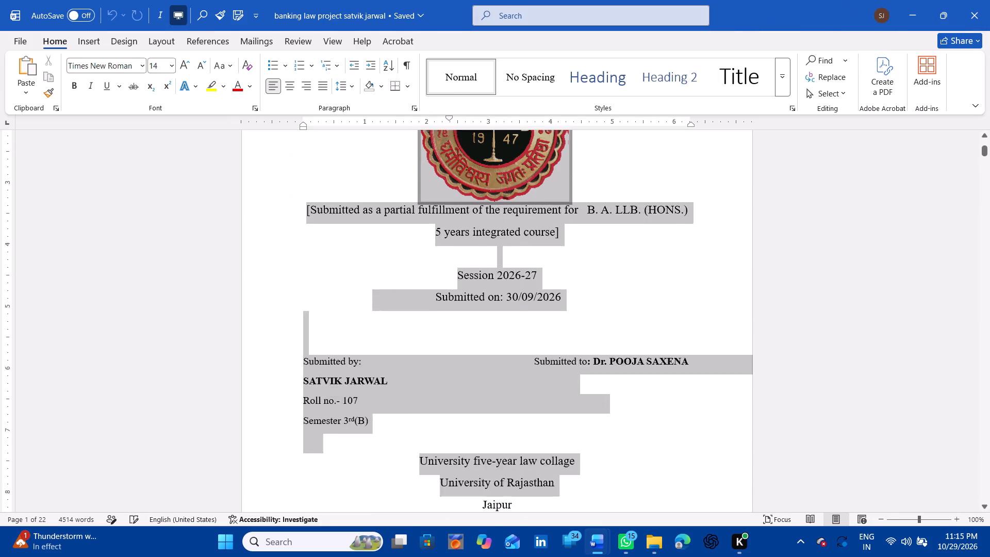
pyautogui.moveTo(368, 542); pyautogui.dragTo(368, 539)
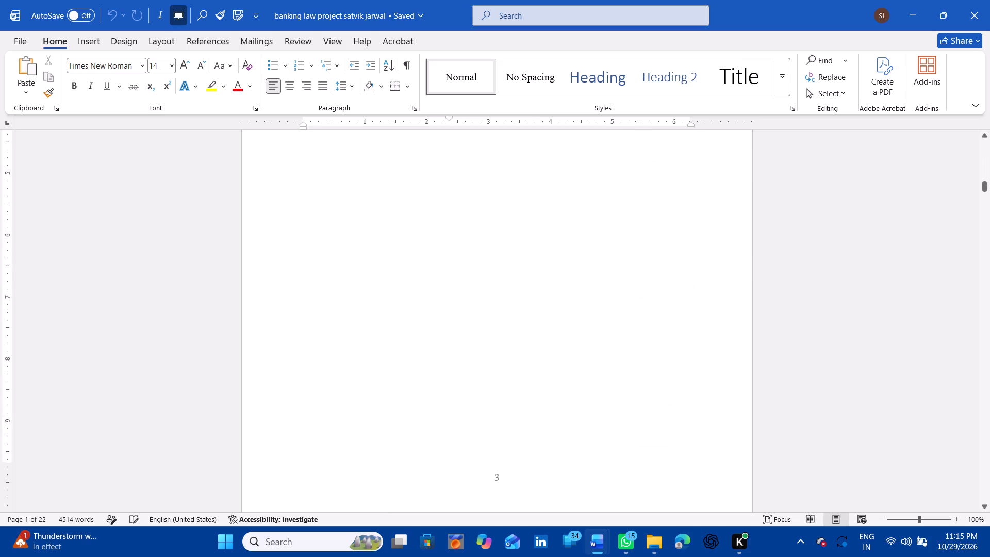
pyautogui.moveTo(368, 539); pyautogui.dragTo(452, 232)
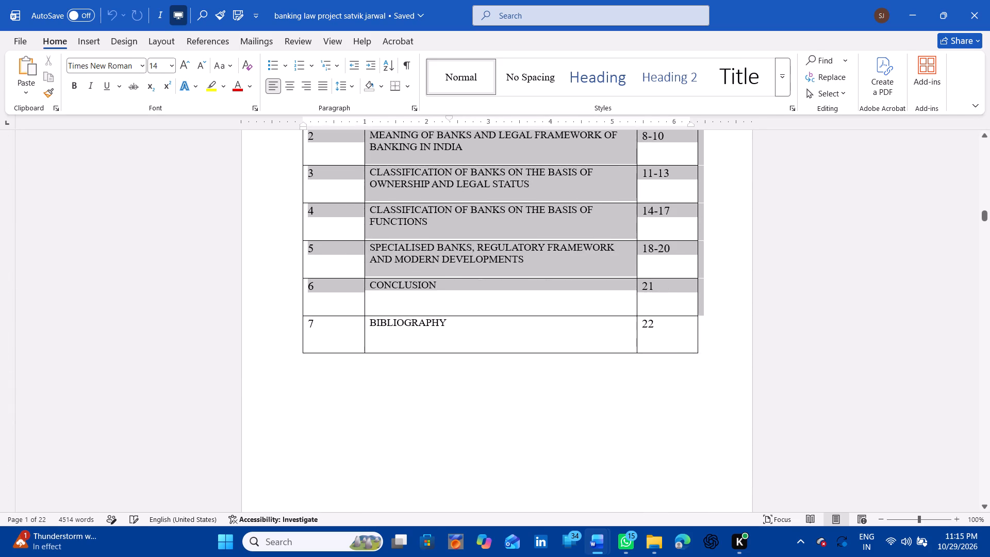
pyautogui.moveTo(452, 232); pyautogui.dragTo(434, 83)
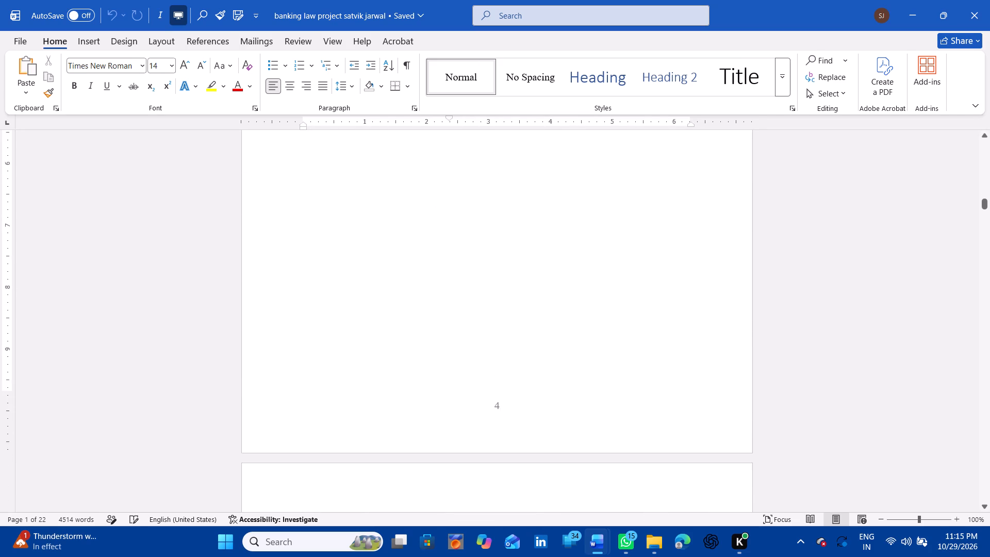
pyautogui.moveTo(434, 83); pyautogui.dragTo(437, 215)
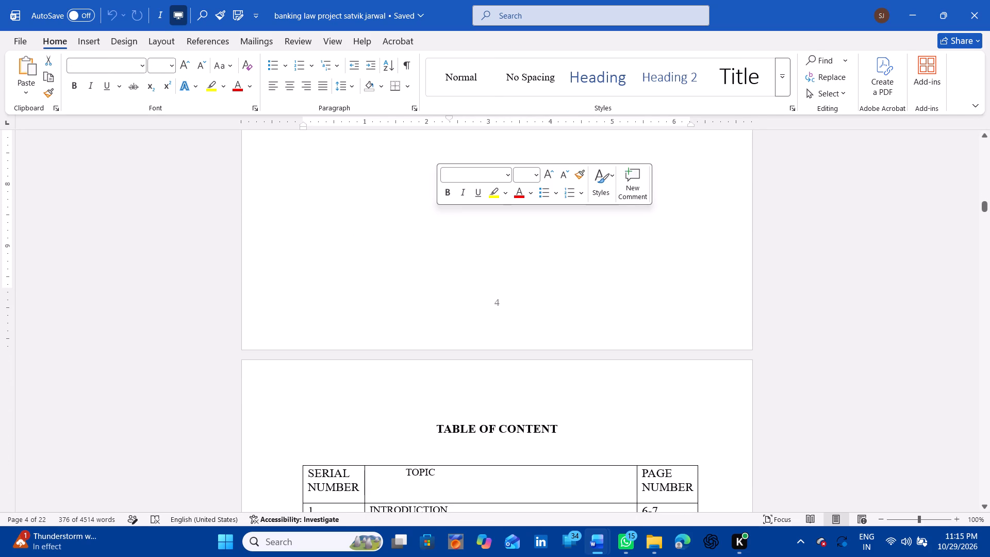
pyautogui.hotkey('ctrl', 'c')
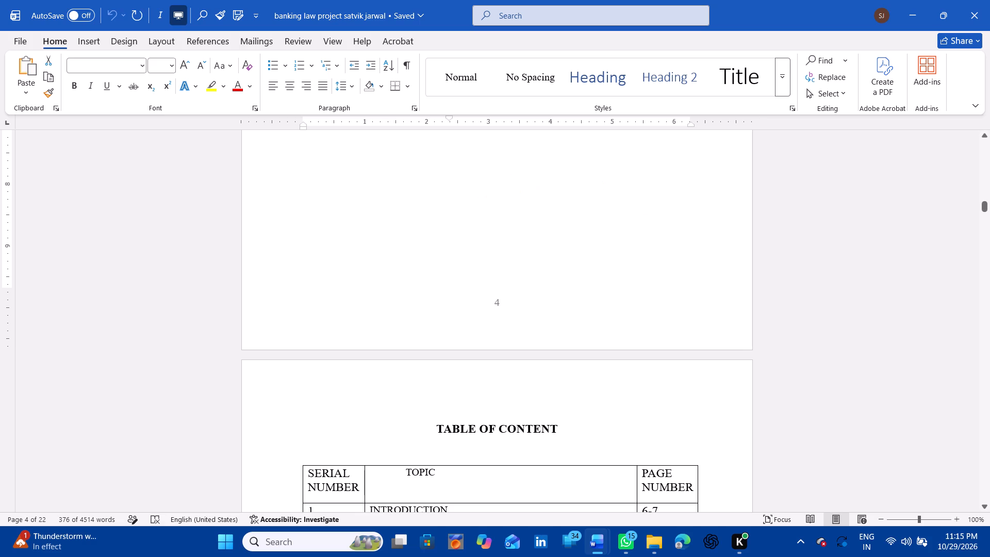
# Paste the copied opening pages into another new blank document and return to its title page.
pyautogui.click(27, 49)
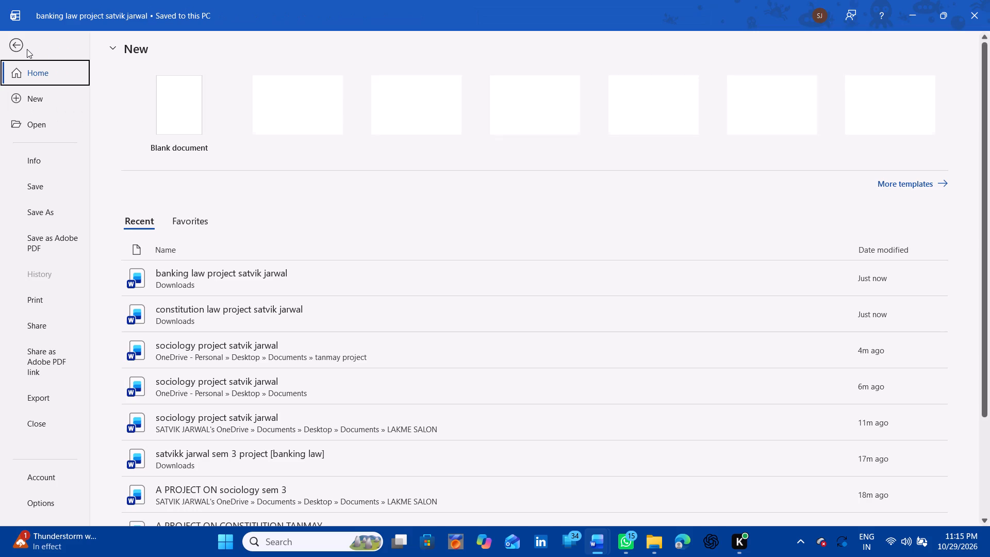
pyautogui.click(178, 92)
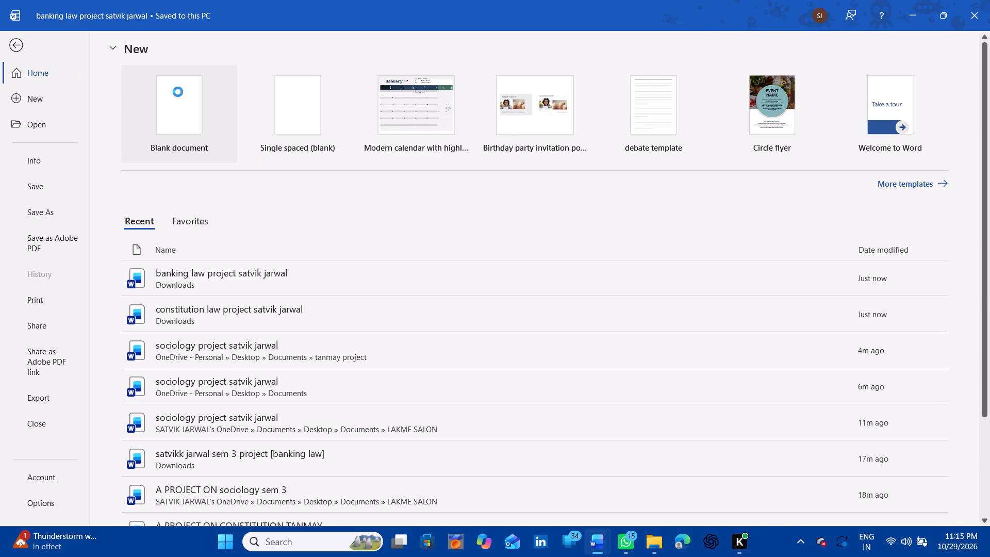
pyautogui.click(309, 210)
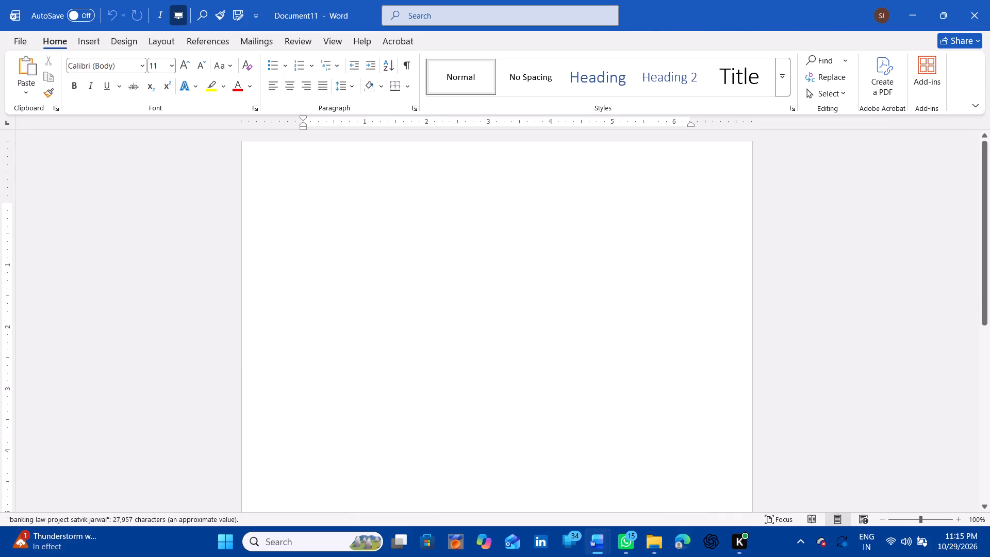
pyautogui.hotkey('ctrl', 'v')
pyautogui.scroll(3, 436, 276)
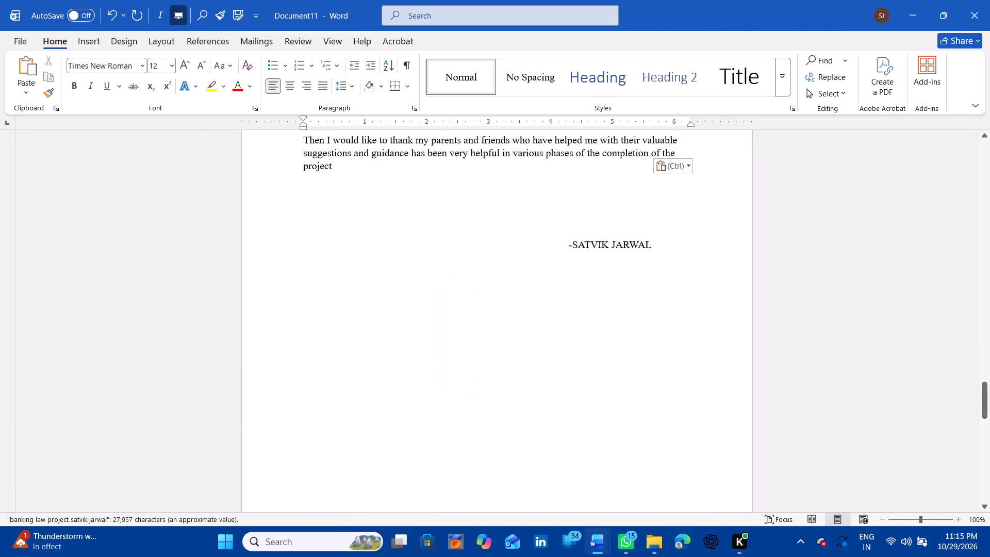
pyautogui.scroll(18, 436, 276)
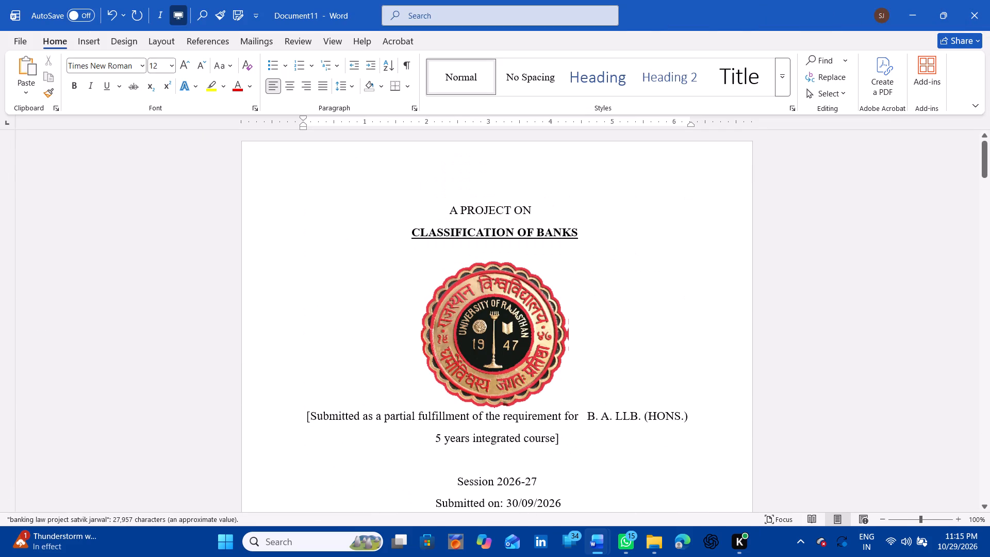
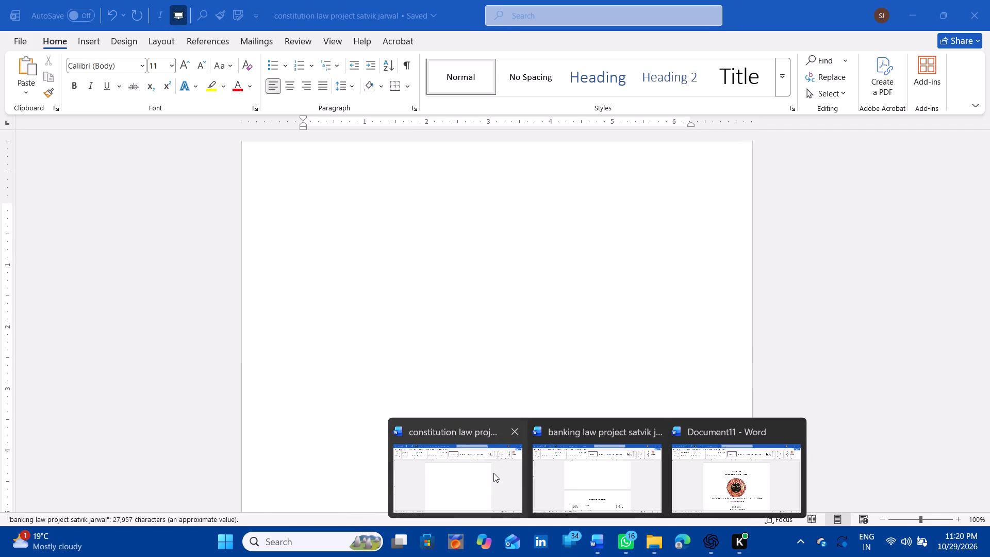
pyautogui.click(493, 467)
pyautogui.scroll(5, 488, 397)
pyautogui.scroll(-12, 488, 397)
pyautogui.scroll(11, 488, 397)
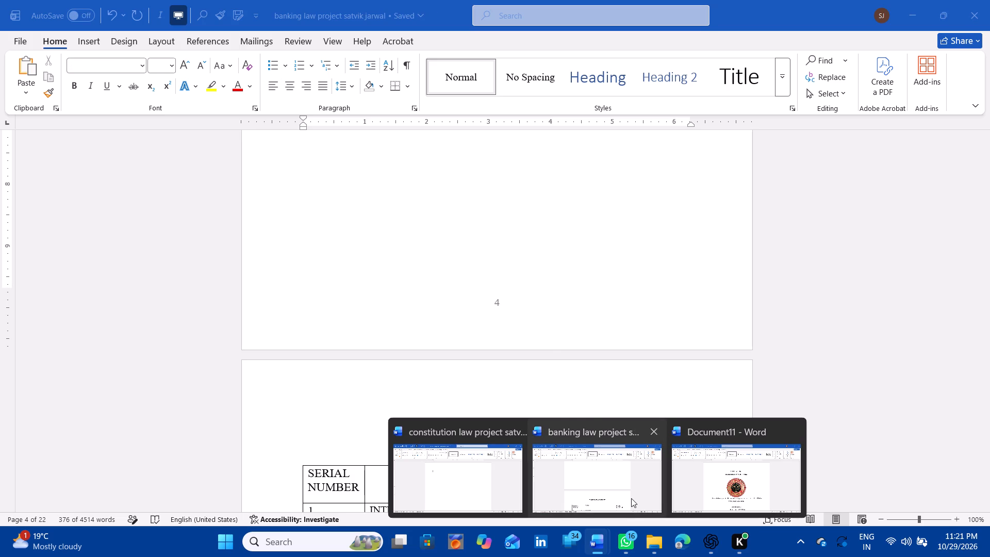
pyautogui.click(714, 489)
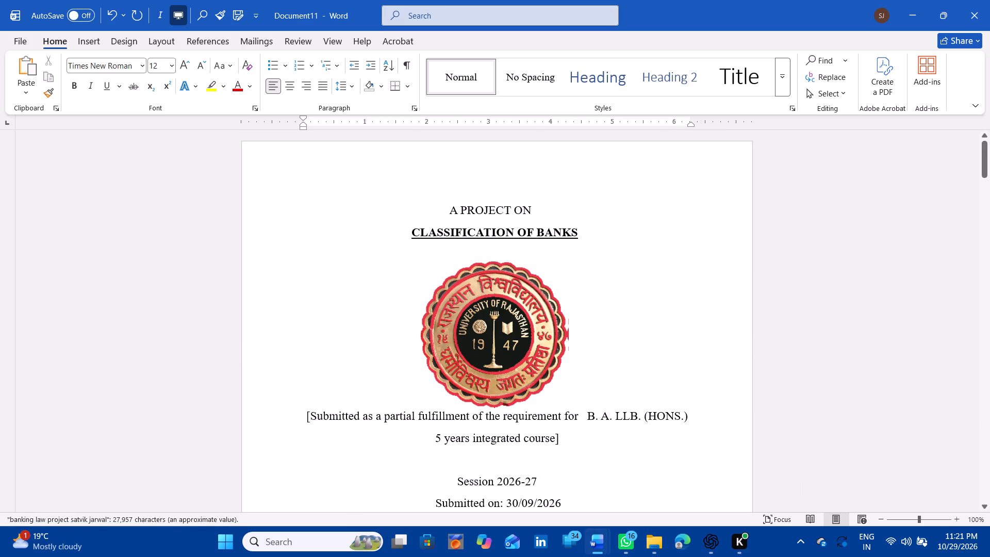
pyautogui.moveTo(375, 201); pyautogui.dragTo(367, 554)
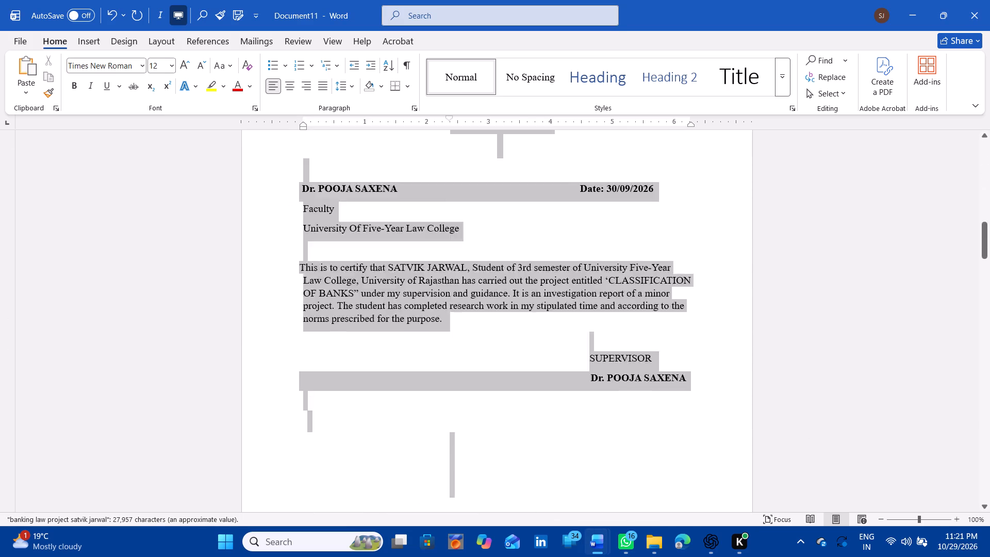
pyautogui.moveTo(367, 554); pyautogui.dragTo(366, 551)
pyautogui.hotkey('ctrl', 'x')
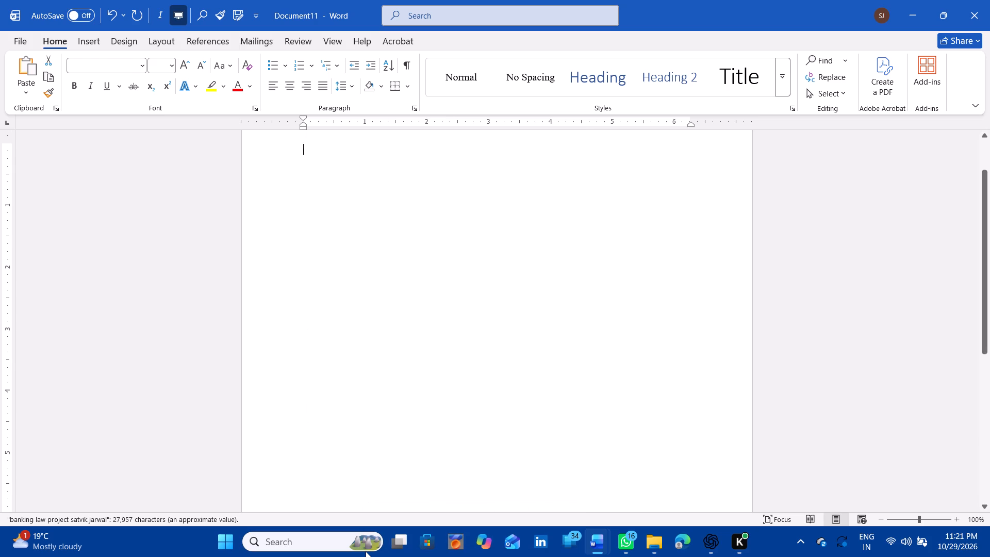
pyautogui.scroll(11, 366, 551)
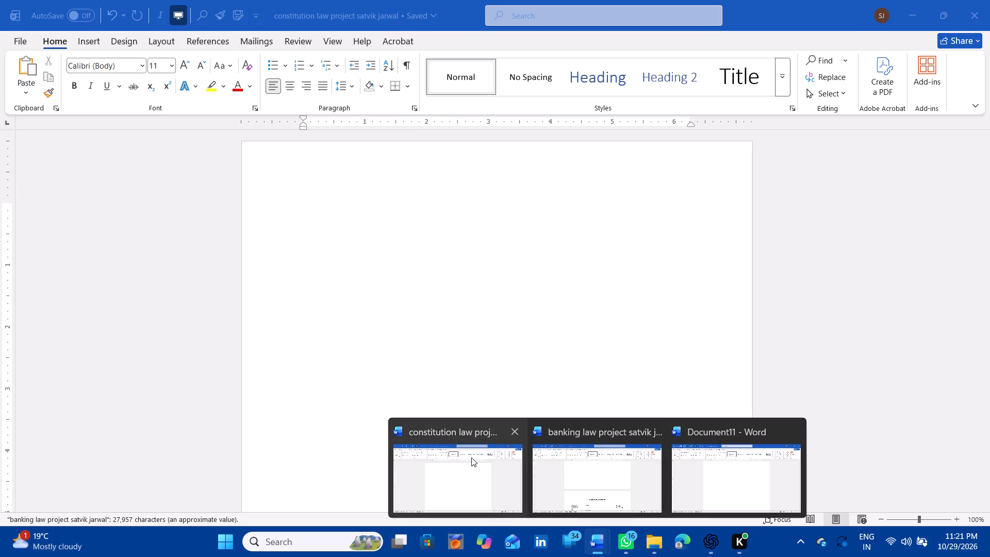
# Paste the cut title page and front matter into the blank constitution law project document.
pyautogui.click(471, 457)
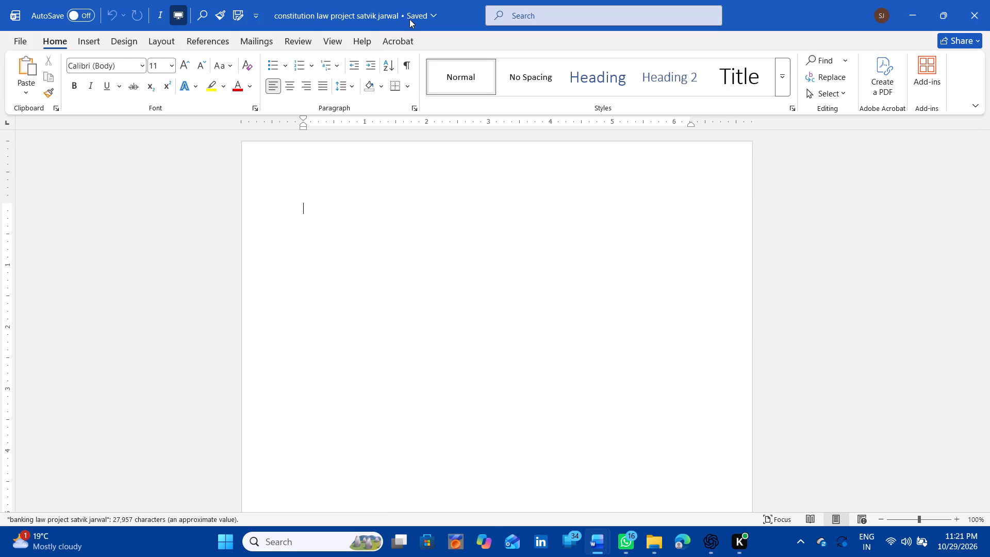
pyautogui.click(410, 14)
pyautogui.click(349, 419)
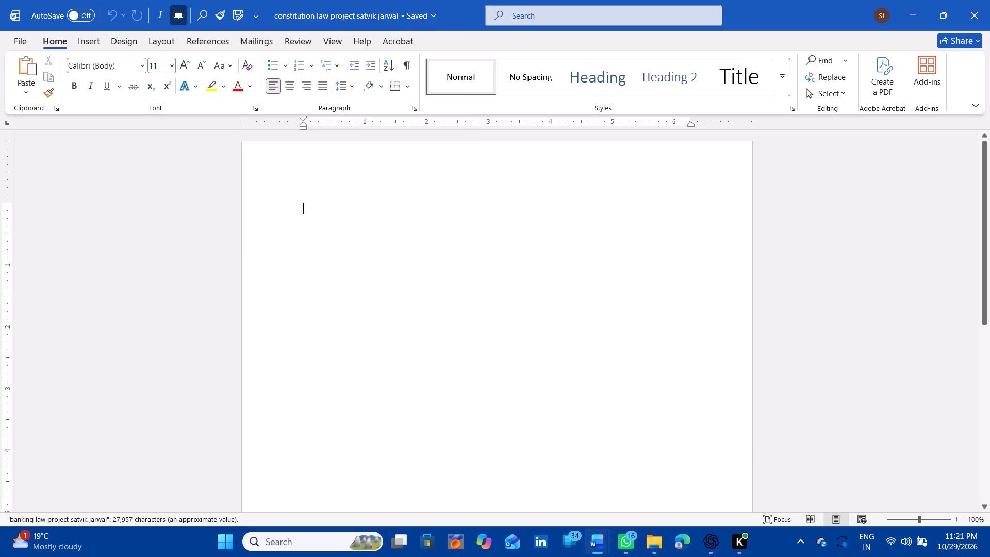
pyautogui.hotkey('ctrl', 'v')
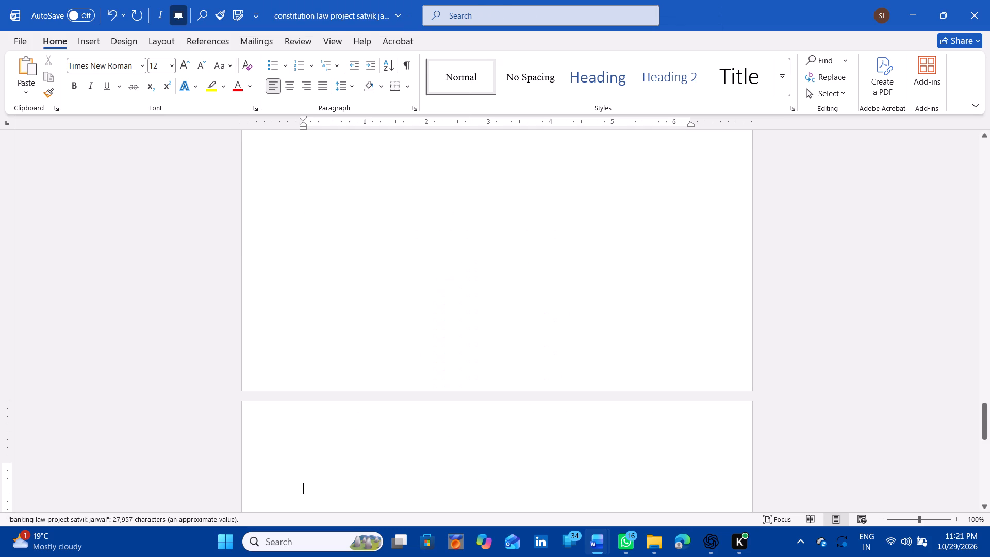
pyautogui.scroll(14, 362, 244)
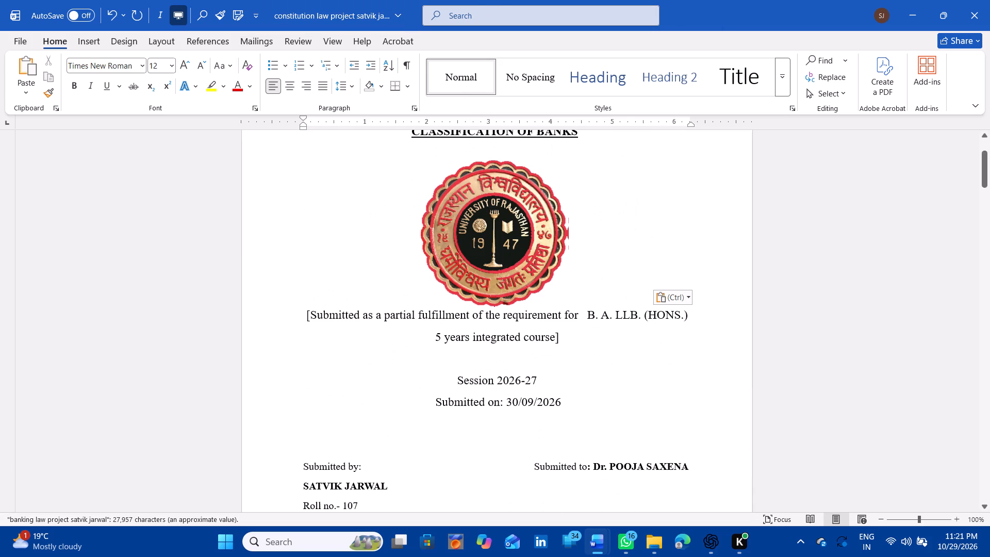
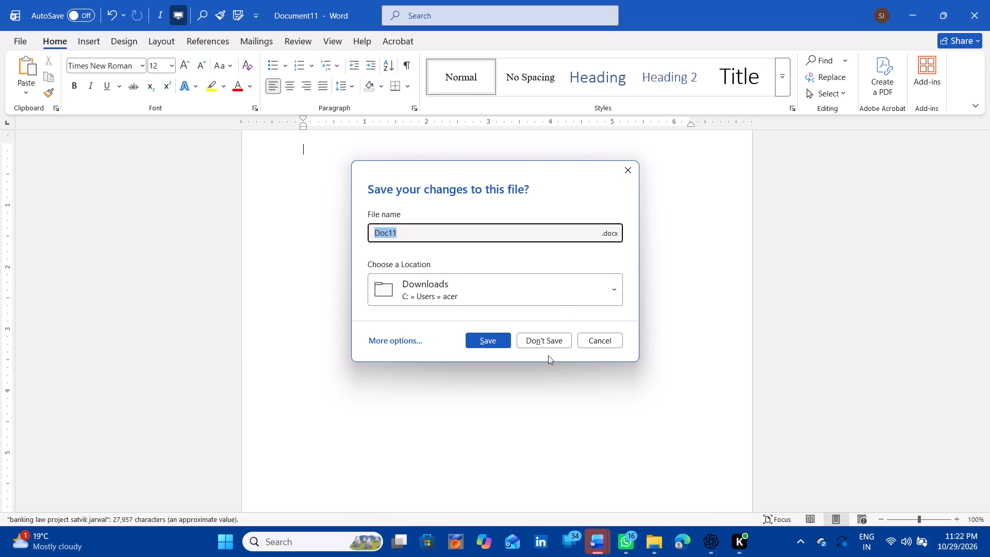
pyautogui.click(552, 342)
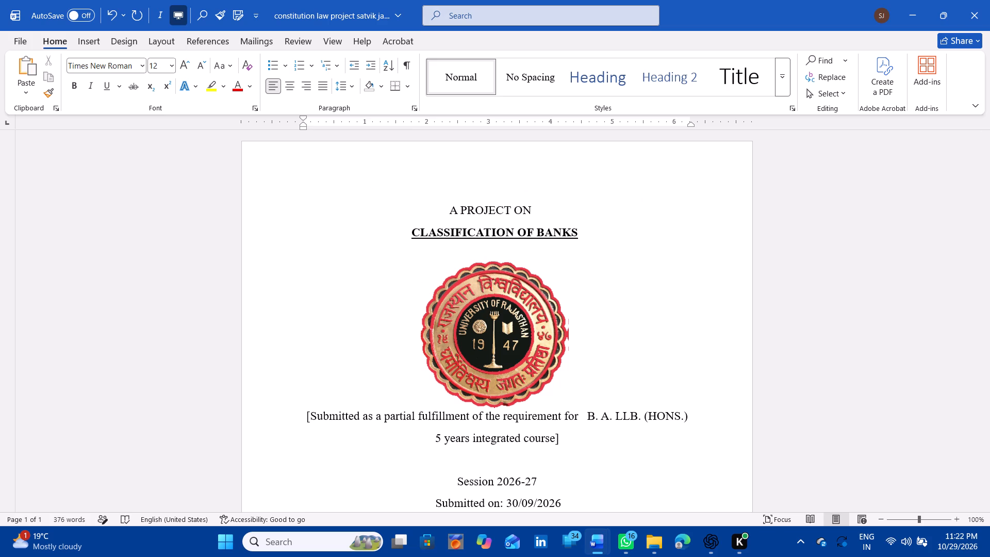
# Replace every occurrence of the old supervisor's name with the new supervisor's name in the constitution law project.
pyautogui.click(835, 85)
pyautogui.click(838, 79)
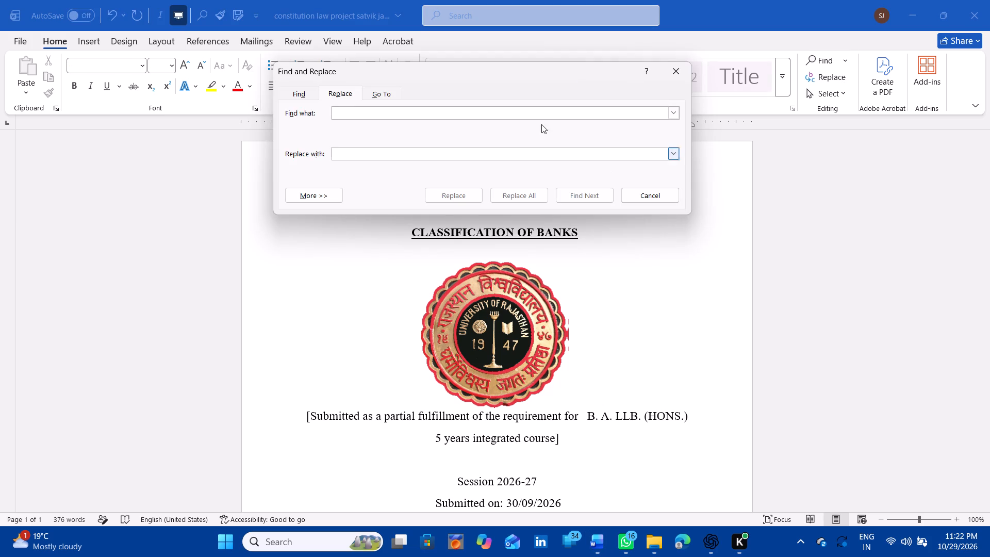
pyautogui.scroll(-3, 600, 374)
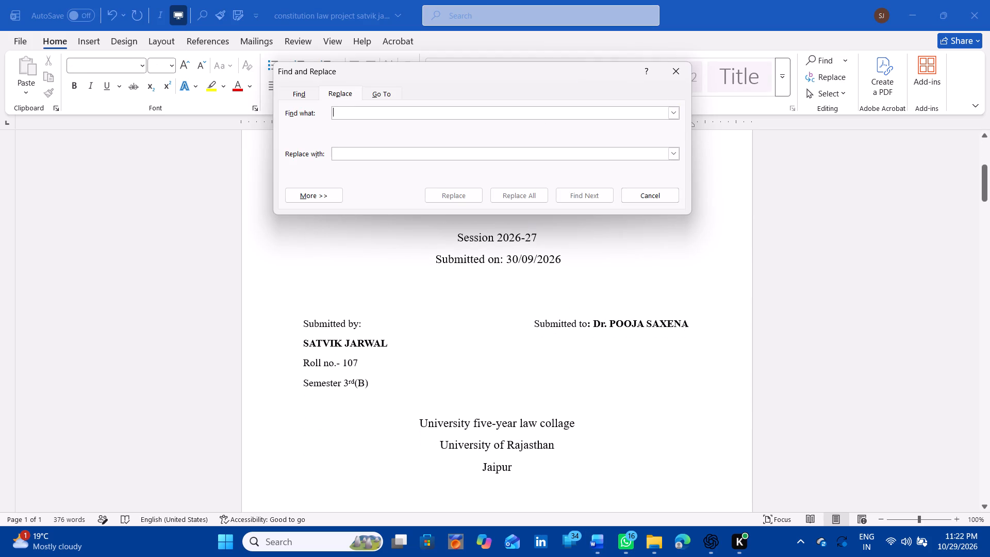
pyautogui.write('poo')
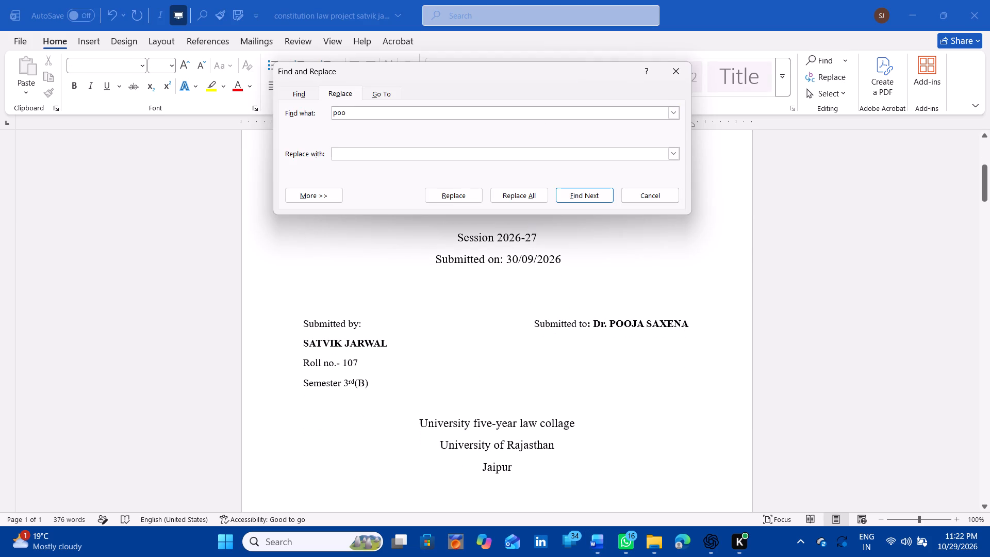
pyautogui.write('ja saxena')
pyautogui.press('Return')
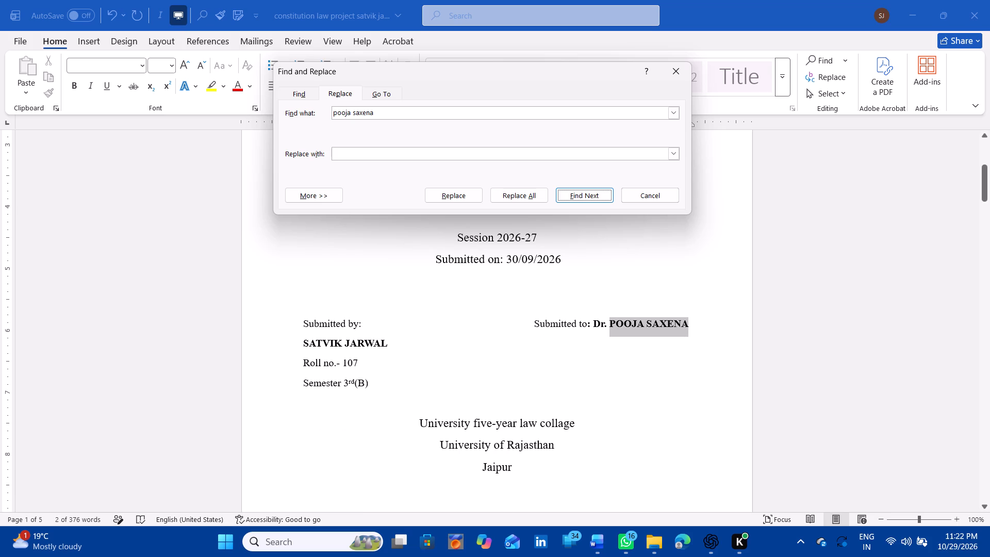
pyautogui.click(375, 153)
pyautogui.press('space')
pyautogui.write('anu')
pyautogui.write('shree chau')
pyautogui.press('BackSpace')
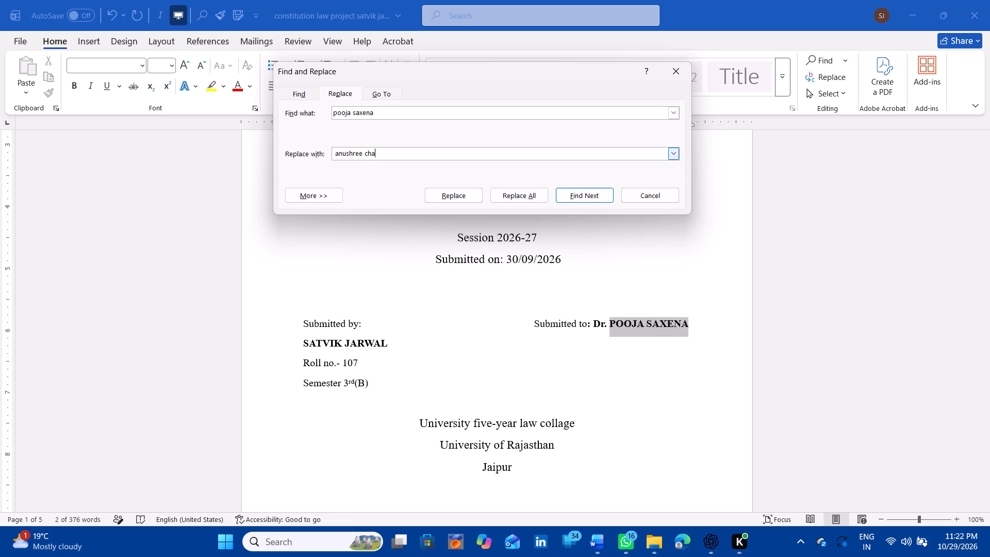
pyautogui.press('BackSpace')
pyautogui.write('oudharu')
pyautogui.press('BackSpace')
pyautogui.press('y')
pyautogui.click(456, 196)
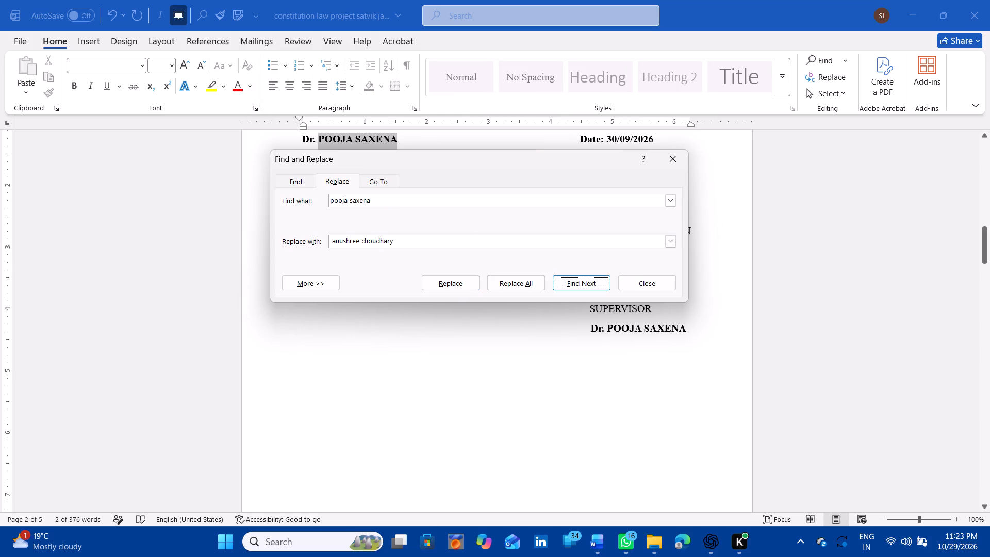
pyautogui.click(456, 281)
pyautogui.click(456, 281)
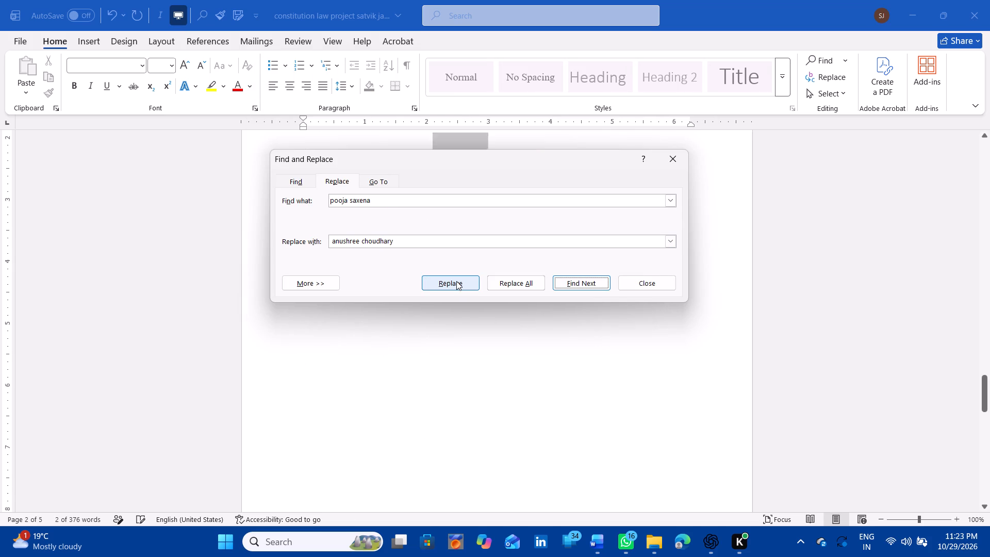
pyautogui.click(456, 281)
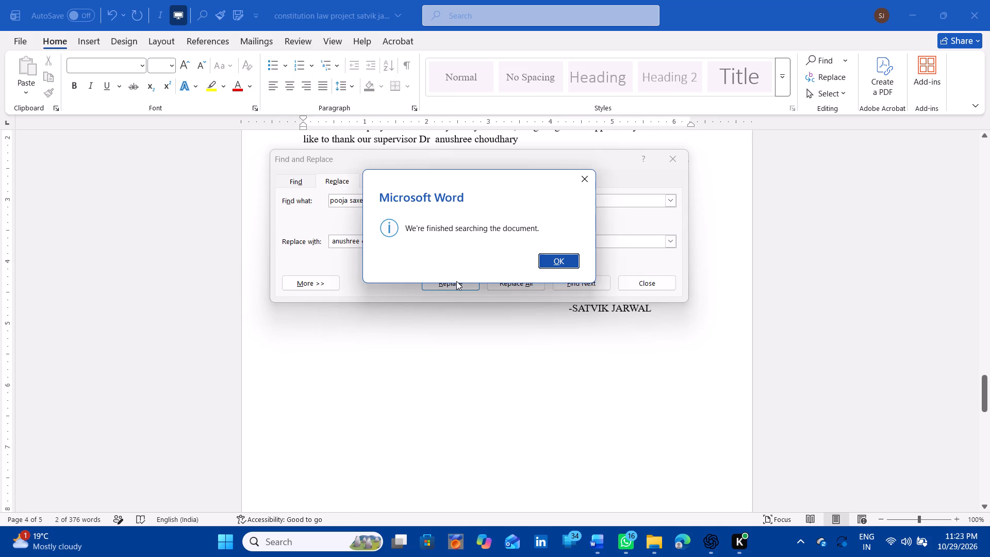
pyautogui.click(566, 261)
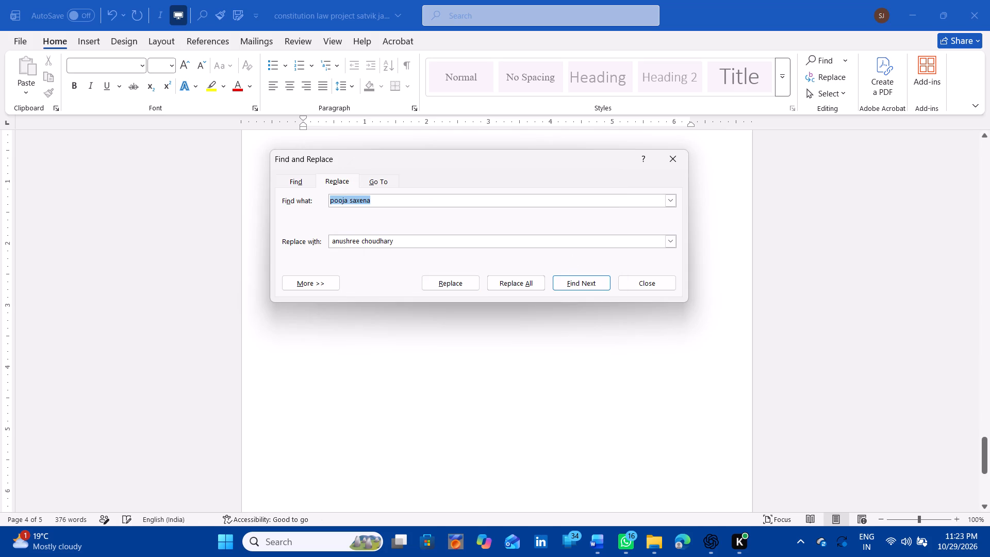
pyautogui.click(672, 165)
# Delete spaces before "Submitted to" on the title page until the supervisor's full name fits on that line.
pyautogui.scroll(8, 547, 232)
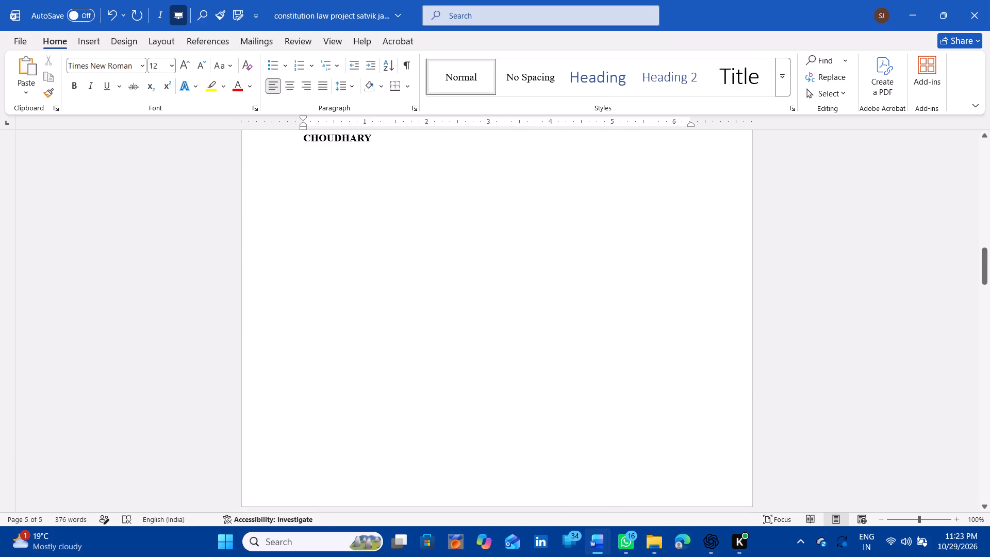
pyautogui.scroll(6, 547, 232)
pyautogui.scroll(-1, 547, 232)
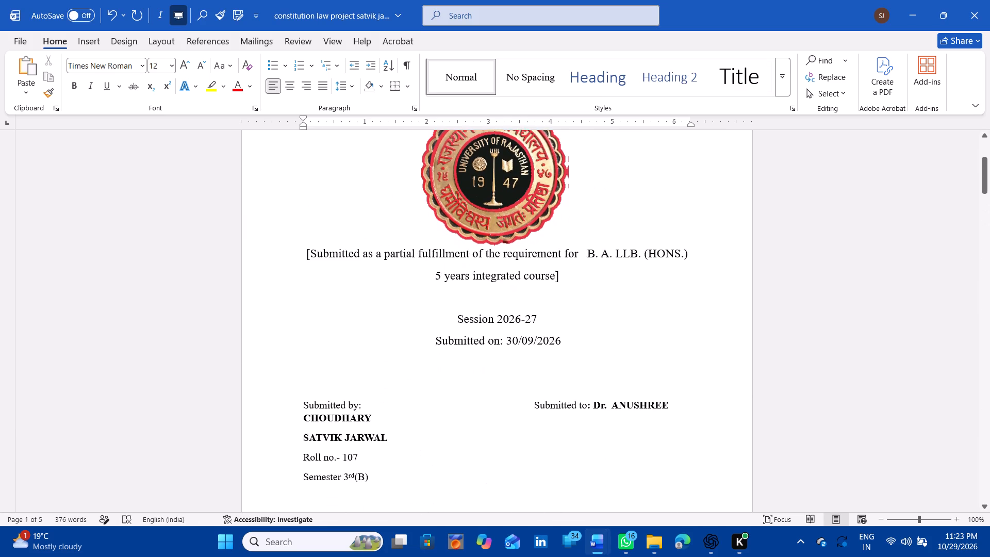
pyautogui.scroll(-1, 547, 232)
pyautogui.click(530, 354)
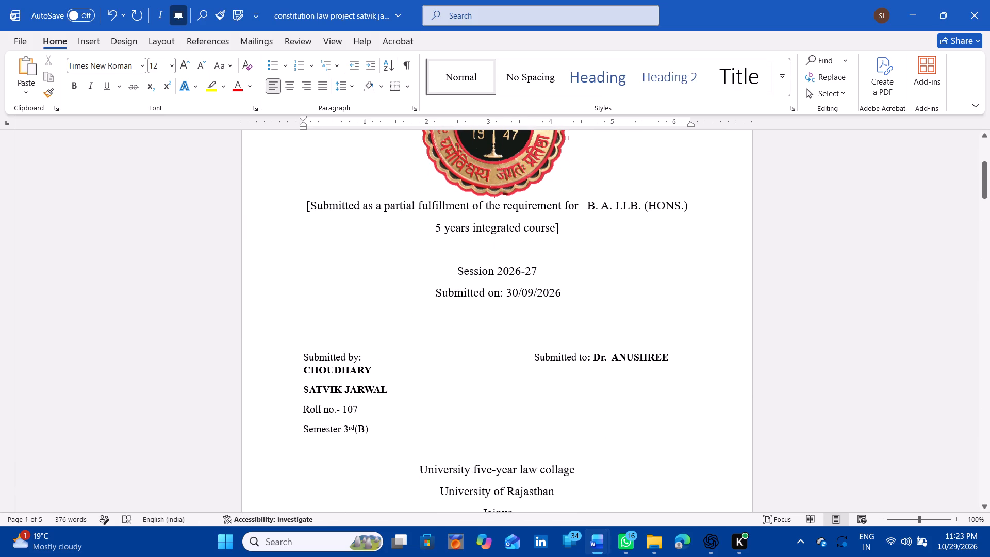
pyautogui.press('BackSpace')
pyautogui.press('BackSpace')
pyautogui.press('BackSpace')
pyautogui.press('BackSpace')
pyautogui.press('BackSpace')
pyautogui.press('BackSpace')
pyautogui.press('BackSpace')
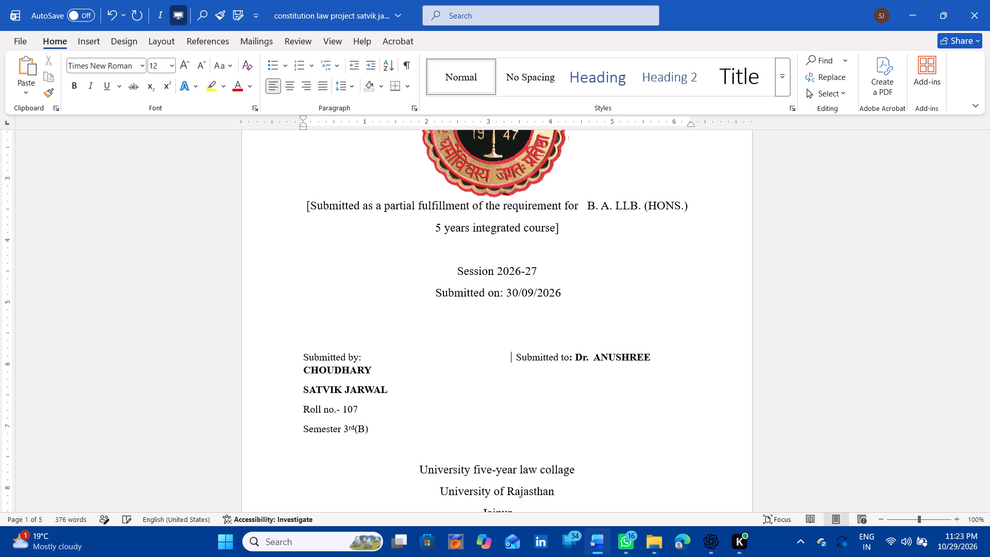
pyautogui.press('BackSpace')
pyautogui.press('BackSpace')
pyautogui.press('BackSpace')
pyautogui.press('BackSpace')
pyautogui.press('BackSpace')
pyautogui.press('BackSpace')
pyautogui.press('BackSpace')
pyautogui.press('BackSpace')
pyautogui.press('BackSpace')
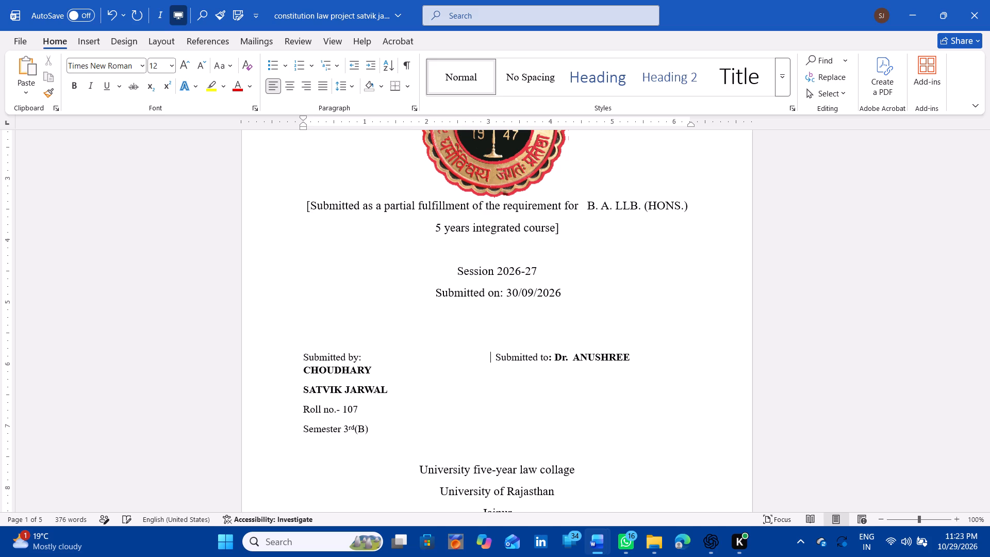
pyautogui.press('BackSpace')
pyautogui.press('BackSpace')
pyautogui.press('BackSpace')
pyautogui.press('BackSpace')
# Delete spaces before "Date:" on the certificate page until the date fits on the same line.
pyautogui.scroll(-1, 530, 354)
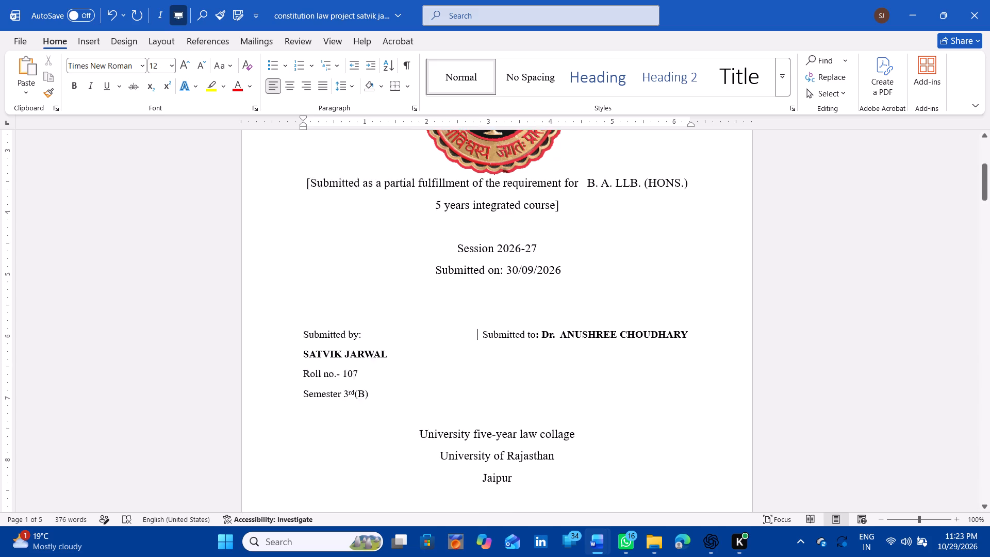
pyautogui.scroll(-7, 530, 354)
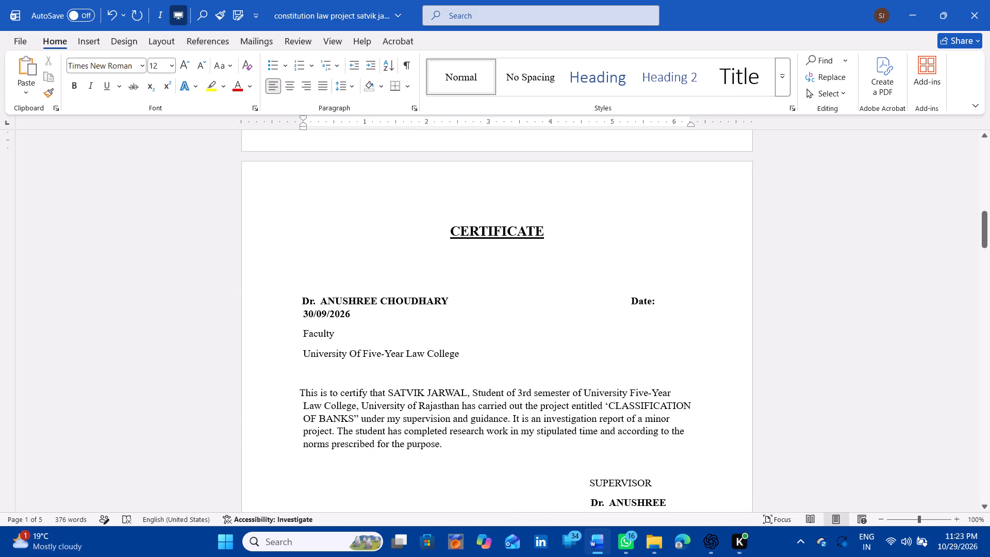
pyautogui.click(629, 304)
pyautogui.press('BackSpace')
pyautogui.press('BackSpace')
pyautogui.press('BackSpace')
pyautogui.press('BackSpace')
pyautogui.press('BackSpace')
pyautogui.press('BackSpace')
pyautogui.press('BackSpace')
pyautogui.press('BackSpace')
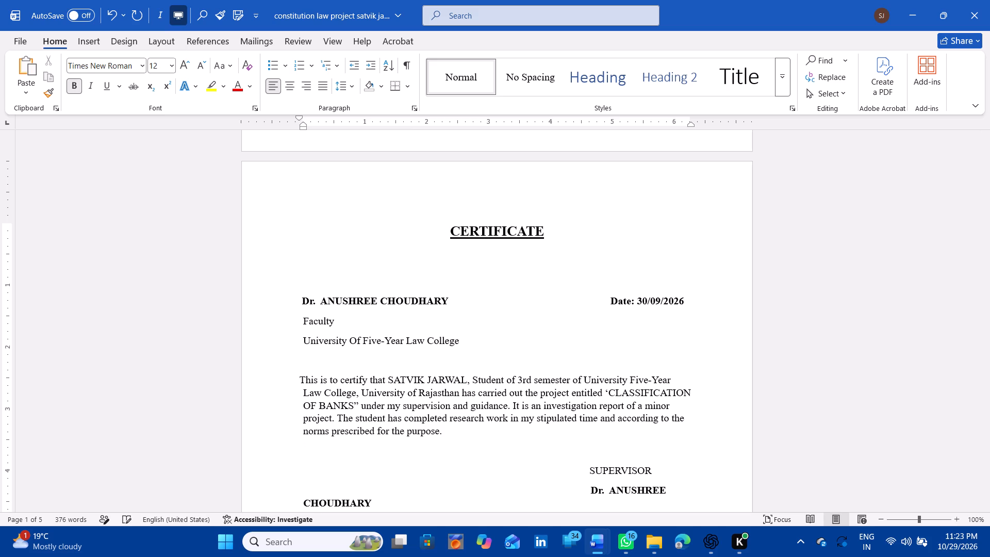
# Delete spaces before the supervisor's name under "SUPERVISOR" on the certificate until the full name fits on one line.
pyautogui.scroll(-1, 629, 304)
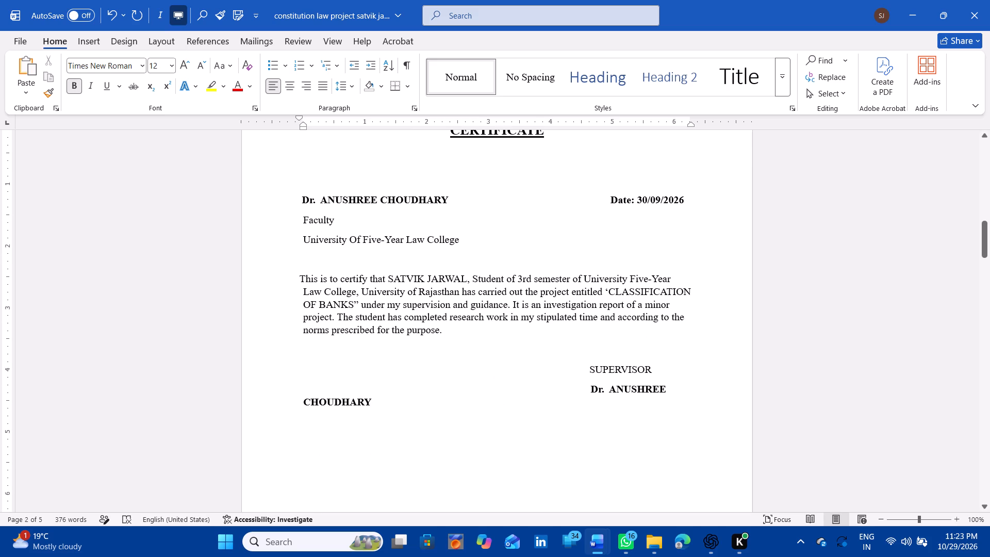
pyautogui.click(580, 390)
pyautogui.press('BackSpace')
pyautogui.press('BackSpace')
pyautogui.press('BackSpace')
pyautogui.press('BackSpace')
pyautogui.press('BackSpace')
pyautogui.press('BackSpace')
pyautogui.press('BackSpace')
pyautogui.press('BackSpace')
pyautogui.press('BackSpace')
pyautogui.press('BackSpace')
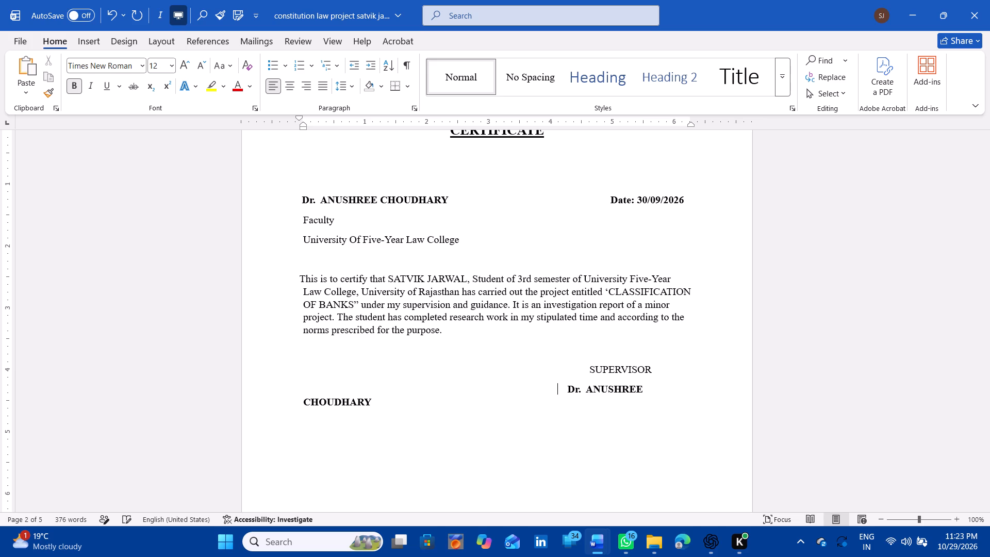
pyautogui.press('BackSpace')
pyautogui.press('BackSpace')
pyautogui.press('BackSpace')
pyautogui.press('BackSpace')
pyautogui.press('BackSpace')
pyautogui.press('BackSpace')
pyautogui.press('BackSpace')
pyautogui.press('BackSpace')
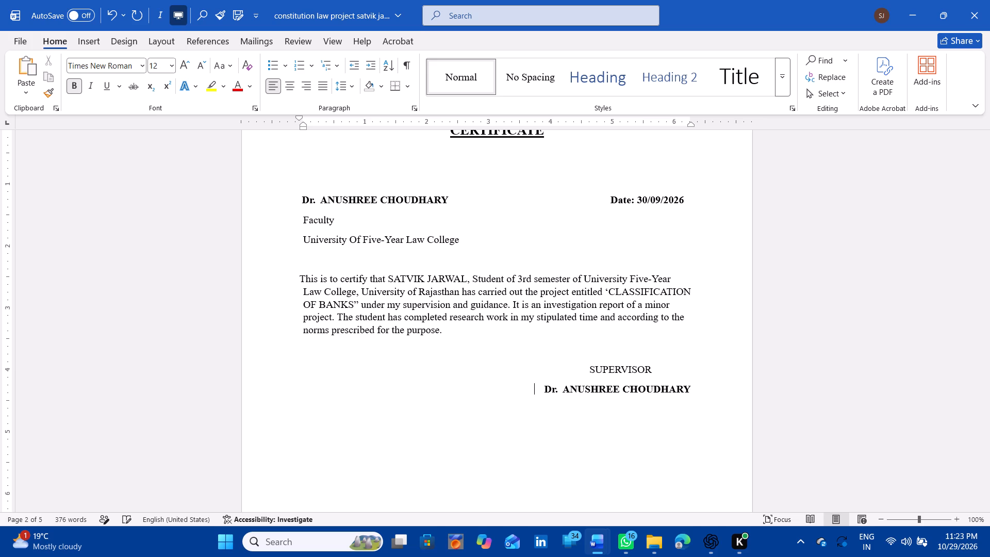
# Correct the supervisor's title in the acknowledgement to "Dr." followed by a single space before the name.
pyautogui.scroll(-8, 580, 390)
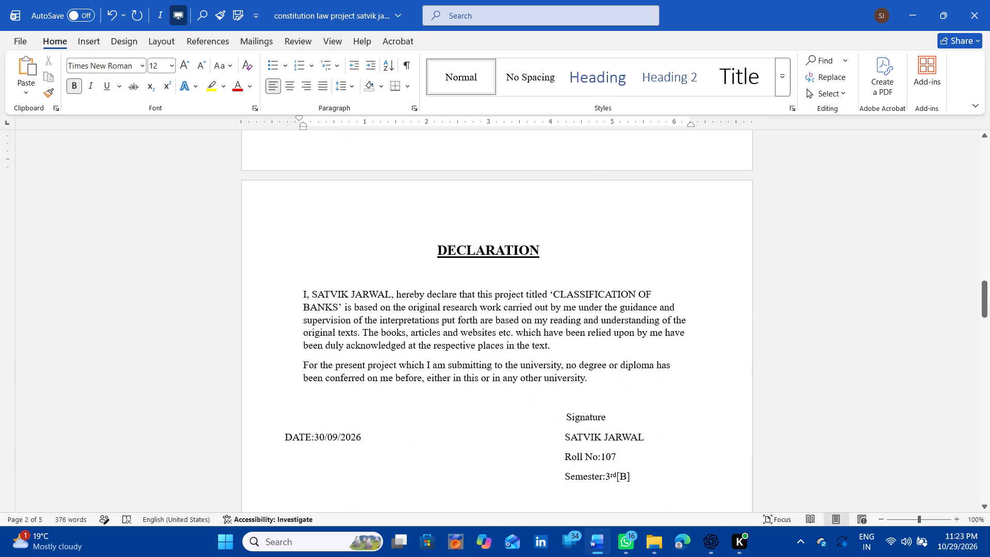
pyautogui.scroll(-2, 580, 390)
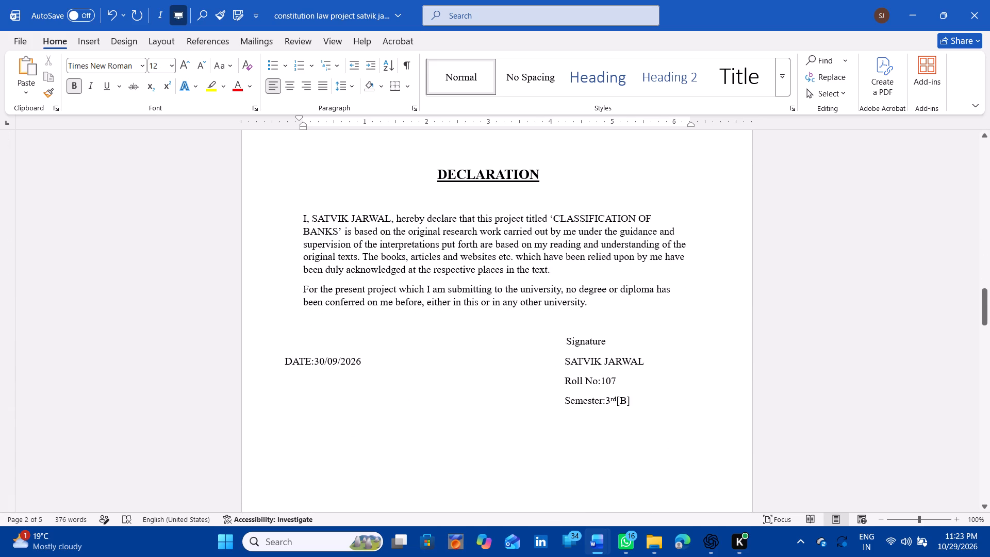
pyautogui.scroll(-9, 580, 390)
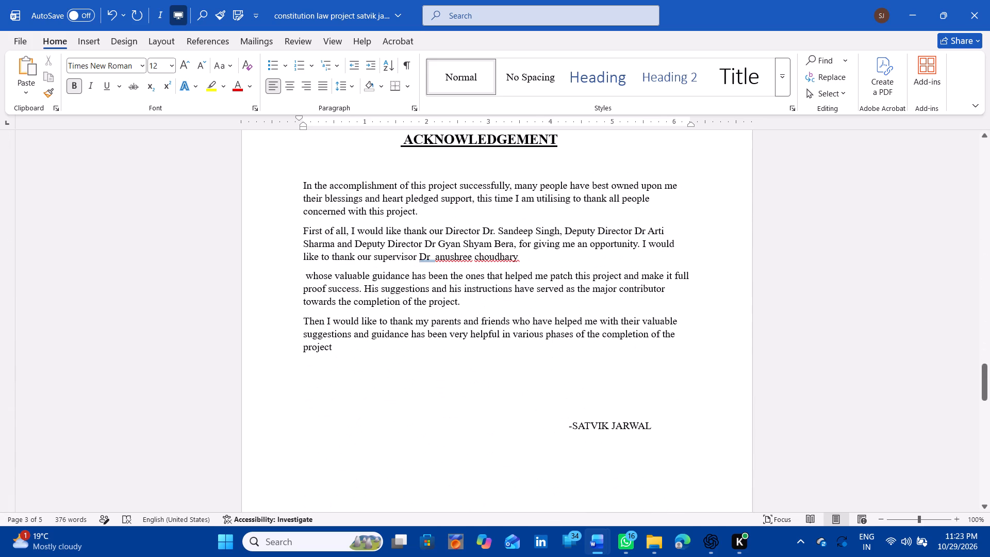
pyautogui.scroll(-3, 580, 390)
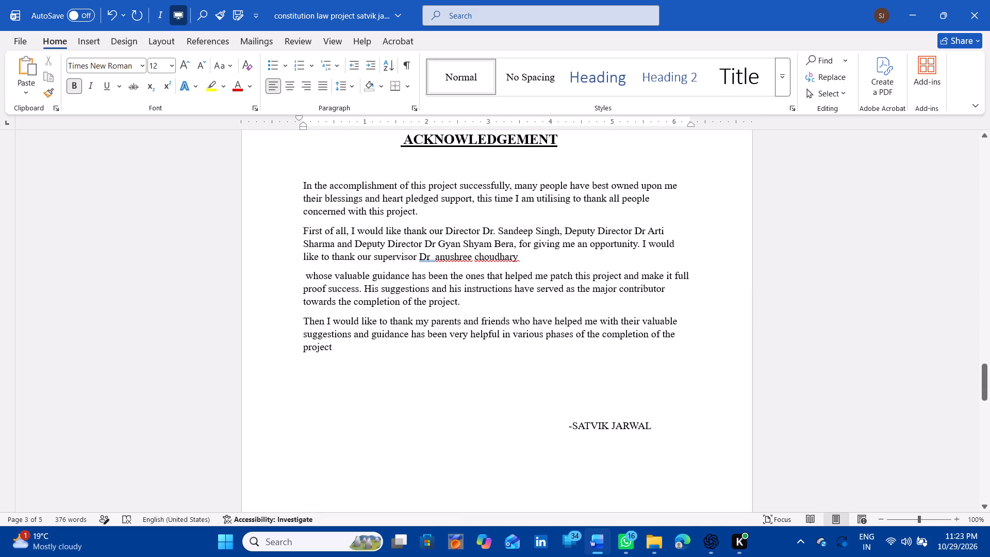
pyautogui.click(436, 254)
pyautogui.press('BackSpace')
pyautogui.press('BackSpace')
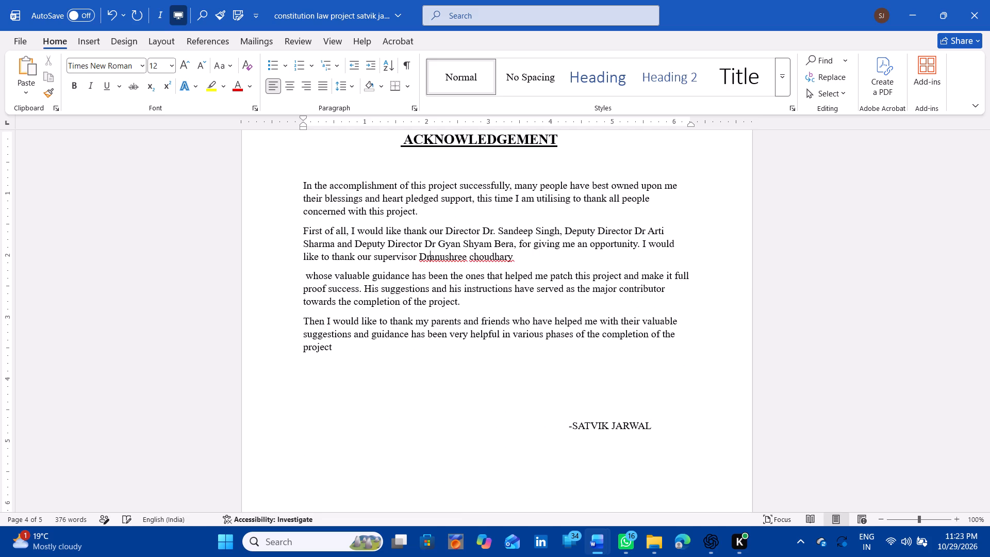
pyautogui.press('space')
pyautogui.press('BackSpace')
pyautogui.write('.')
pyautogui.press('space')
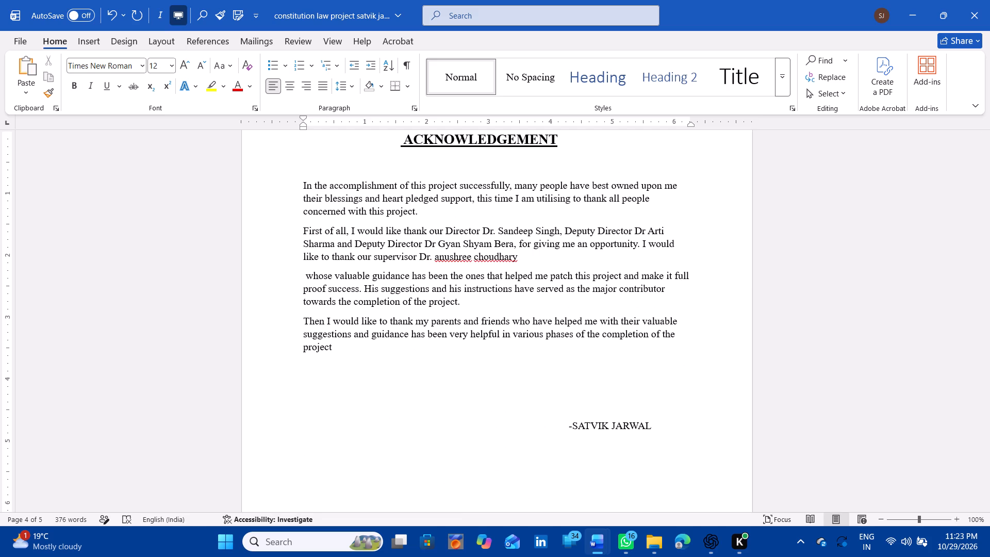
# Capitalise the initials of the supervisor's first name and surname in the acknowledgement.
pyautogui.click(441, 257)
pyautogui.press('BackSpace')
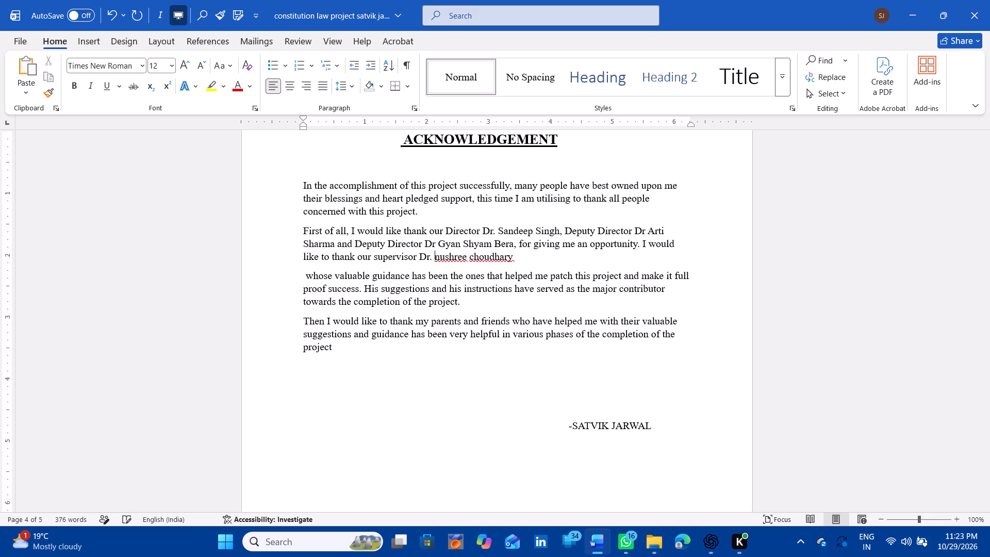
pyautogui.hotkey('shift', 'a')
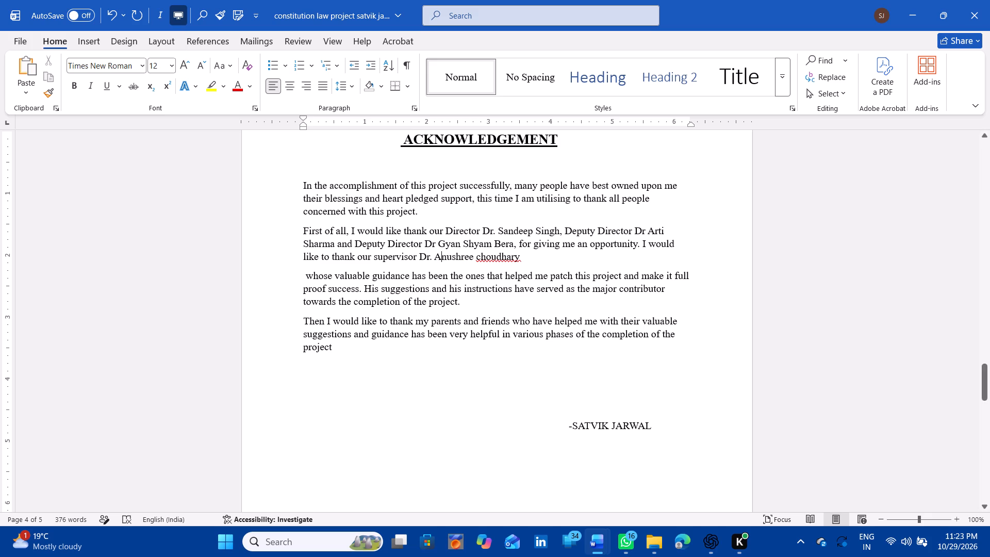
pyautogui.click(479, 256)
pyautogui.press('BackSpace')
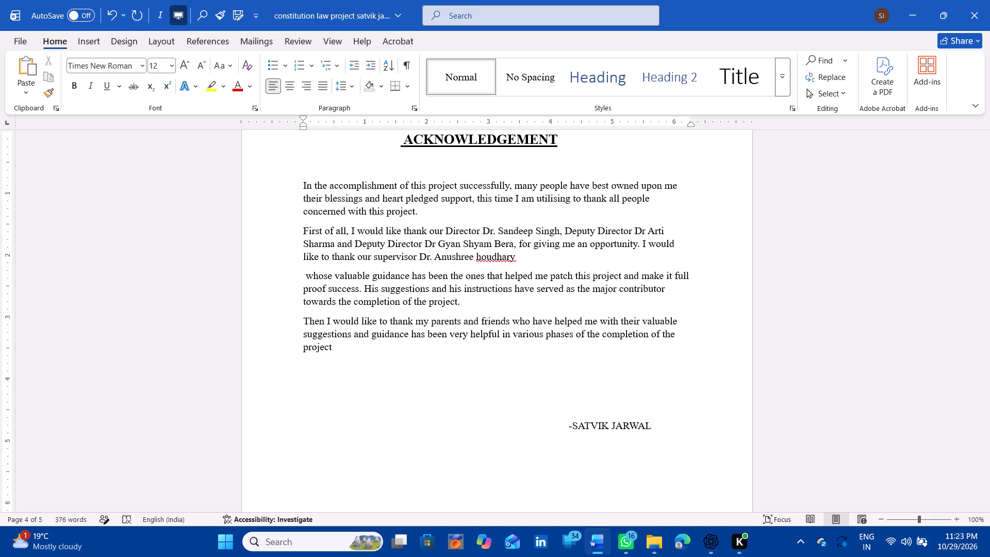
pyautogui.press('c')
pyautogui.hotkey('shift', 'BackSpace')
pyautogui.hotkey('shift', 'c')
# Open Find and Replace from the title page and find the first occurrence of "classification of banks".
pyautogui.scroll(4, 523, 268)
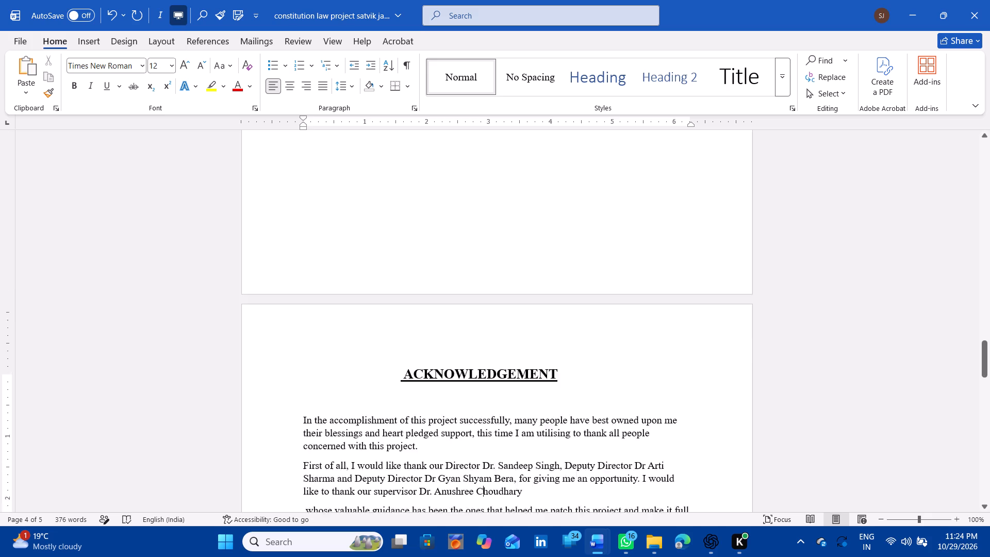
pyautogui.scroll(7, 523, 268)
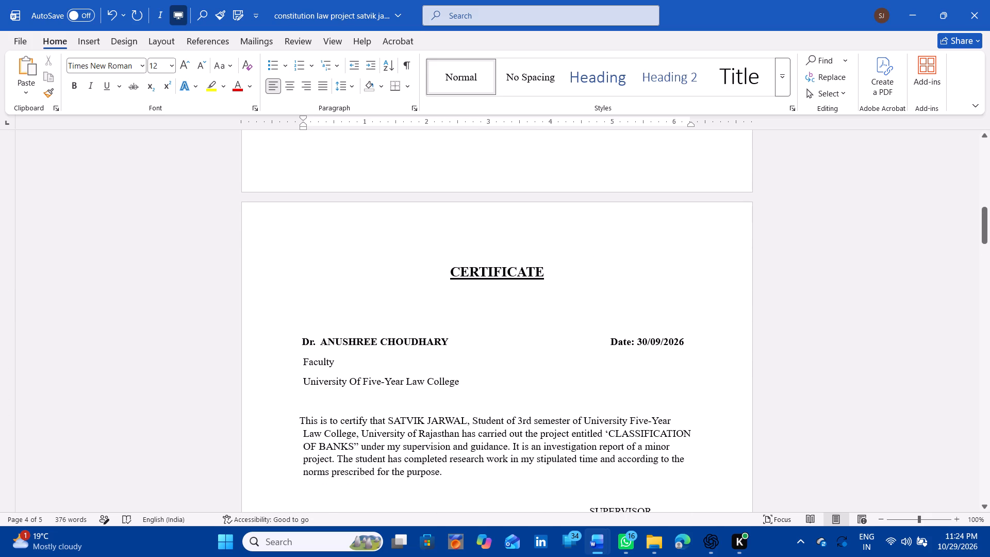
pyautogui.scroll(2, 523, 268)
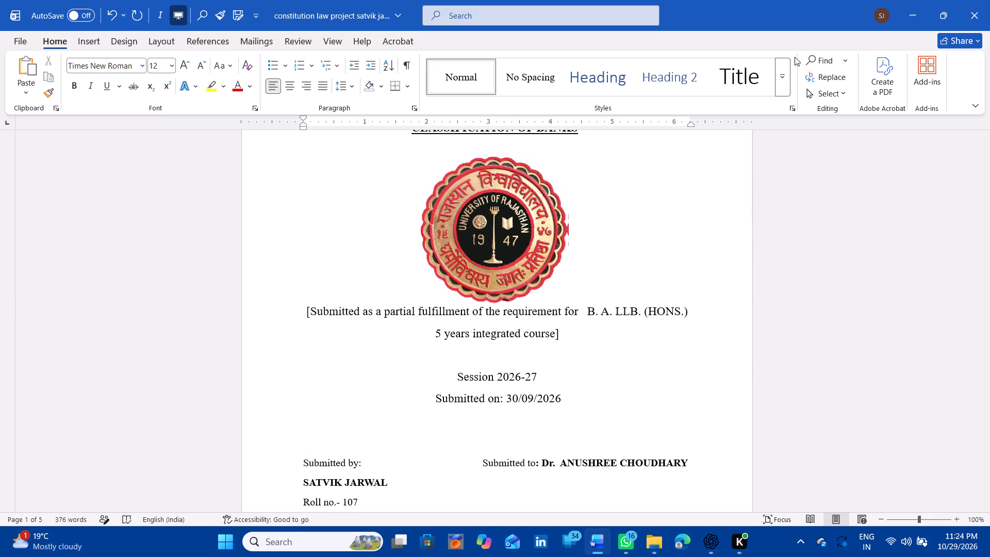
pyautogui.click(837, 82)
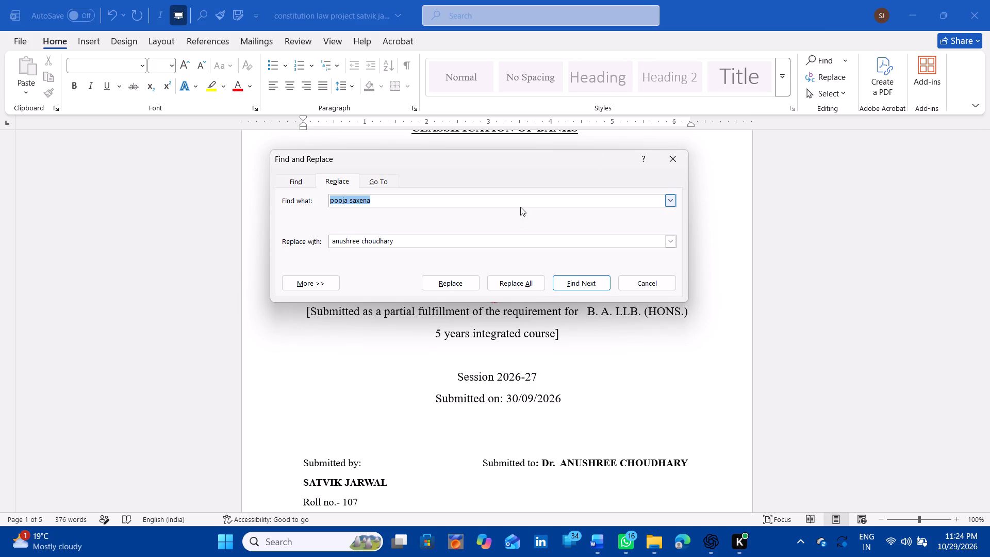
pyautogui.click(522, 195)
pyautogui.press('BackSpace')
pyautogui.press('BackSpace')
pyautogui.press('BackSpace')
pyautogui.press('BackSpace')
pyautogui.press('BackSpace')
pyautogui.press('BackSpace')
pyautogui.press('BackSpace')
pyautogui.press('BackSpace')
pyautogui.press('BackSpace')
pyautogui.press('BackSpace')
pyautogui.press('BackSpace')
pyautogui.press('BackSpace')
pyautogui.press('BackSpace')
pyautogui.press('BackSpace')
pyautogui.press('BackSpace')
pyautogui.press('BackSpace')
pyautogui.press('BackSpace')
pyautogui.press('BackSpace')
pyautogui.press('BackSpace')
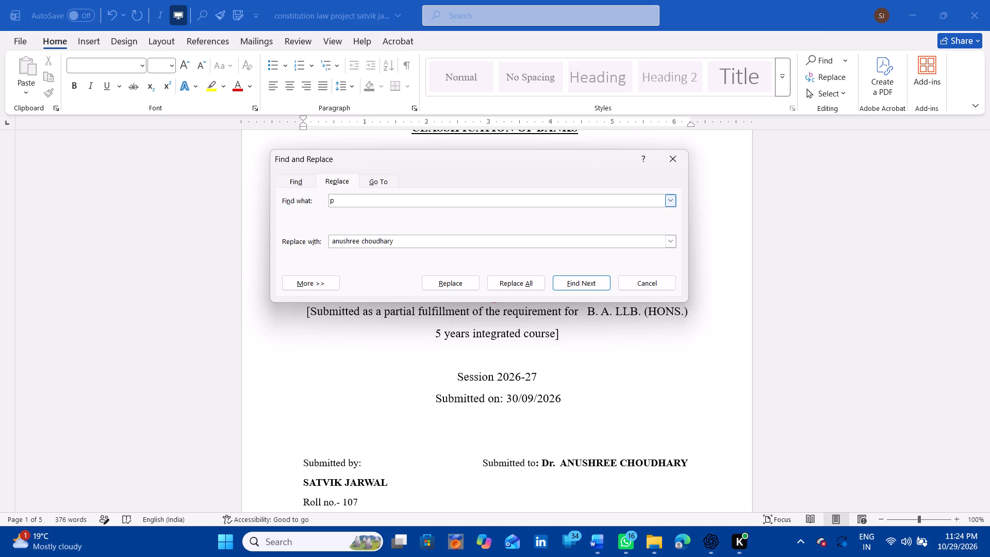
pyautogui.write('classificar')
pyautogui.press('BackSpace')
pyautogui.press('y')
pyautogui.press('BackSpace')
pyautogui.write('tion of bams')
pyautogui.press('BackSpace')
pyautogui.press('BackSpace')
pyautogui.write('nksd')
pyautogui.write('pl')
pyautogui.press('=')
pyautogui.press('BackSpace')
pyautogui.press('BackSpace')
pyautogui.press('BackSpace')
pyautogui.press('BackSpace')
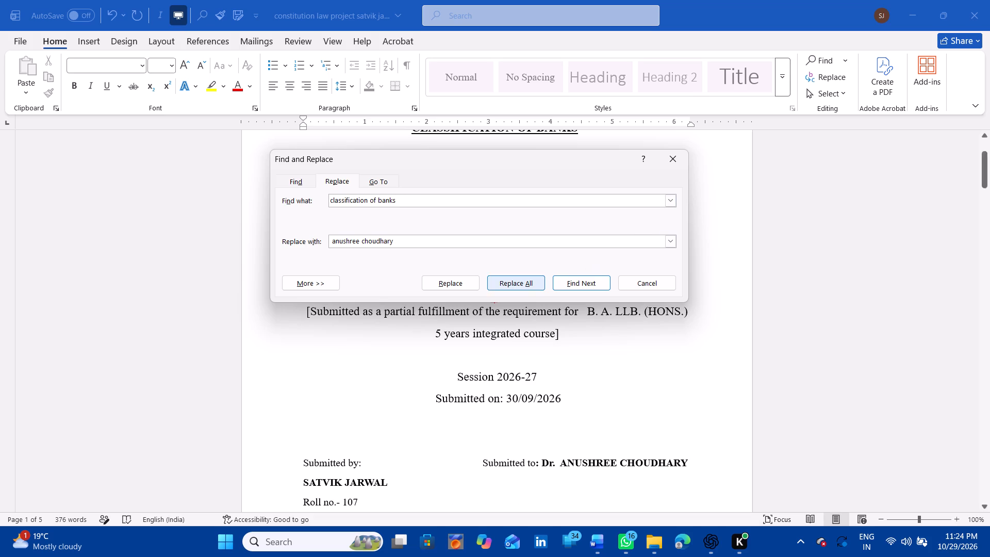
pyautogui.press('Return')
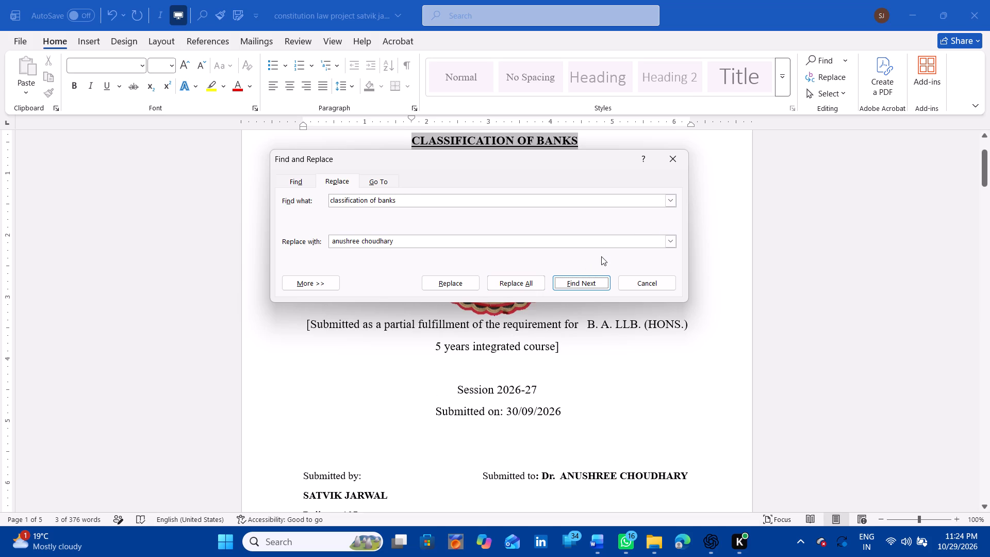
# Set the replacement text for "classification of banks" to "'other authorities' under article 12: Judicial Interpretation".
pyautogui.click(502, 240)
pyautogui.press('BackSpace')
pyautogui.press('BackSpace')
pyautogui.press('BackSpace')
pyautogui.press('BackSpace')
pyautogui.press('BackSpace')
pyautogui.press('BackSpace')
pyautogui.press('BackSpace')
pyautogui.press('BackSpace')
pyautogui.press('BackSpace')
pyautogui.press('BackSpace')
pyautogui.press('BackSpace')
pyautogui.press('BackSpace')
pyautogui.press('BackSpace')
pyautogui.press('BackSpace')
pyautogui.press('BackSpace')
pyautogui.press('BackSpace')
pyautogui.press('BackSpace')
pyautogui.press('BackSpace')
pyautogui.press('BackSpace')
pyautogui.press('BackSpace')
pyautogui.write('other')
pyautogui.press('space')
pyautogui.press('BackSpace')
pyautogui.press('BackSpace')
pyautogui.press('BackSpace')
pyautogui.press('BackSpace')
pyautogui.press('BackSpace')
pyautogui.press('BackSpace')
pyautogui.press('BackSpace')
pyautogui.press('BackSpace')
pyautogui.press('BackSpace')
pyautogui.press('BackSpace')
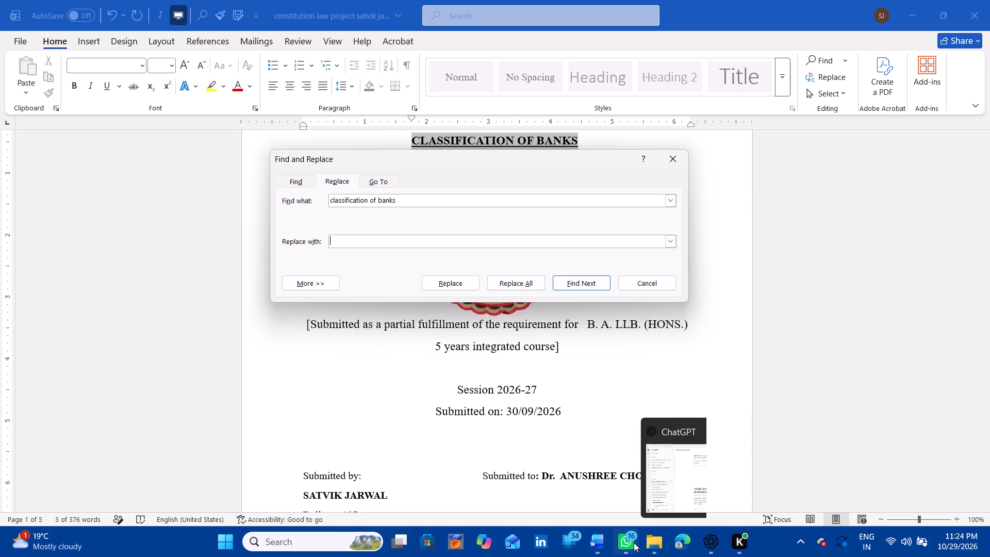
pyautogui.click(364, 244)
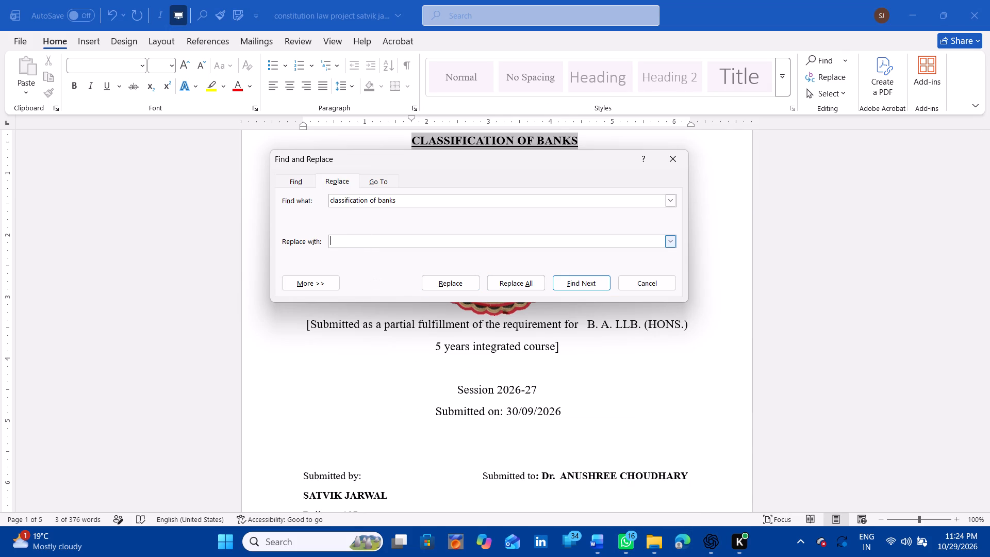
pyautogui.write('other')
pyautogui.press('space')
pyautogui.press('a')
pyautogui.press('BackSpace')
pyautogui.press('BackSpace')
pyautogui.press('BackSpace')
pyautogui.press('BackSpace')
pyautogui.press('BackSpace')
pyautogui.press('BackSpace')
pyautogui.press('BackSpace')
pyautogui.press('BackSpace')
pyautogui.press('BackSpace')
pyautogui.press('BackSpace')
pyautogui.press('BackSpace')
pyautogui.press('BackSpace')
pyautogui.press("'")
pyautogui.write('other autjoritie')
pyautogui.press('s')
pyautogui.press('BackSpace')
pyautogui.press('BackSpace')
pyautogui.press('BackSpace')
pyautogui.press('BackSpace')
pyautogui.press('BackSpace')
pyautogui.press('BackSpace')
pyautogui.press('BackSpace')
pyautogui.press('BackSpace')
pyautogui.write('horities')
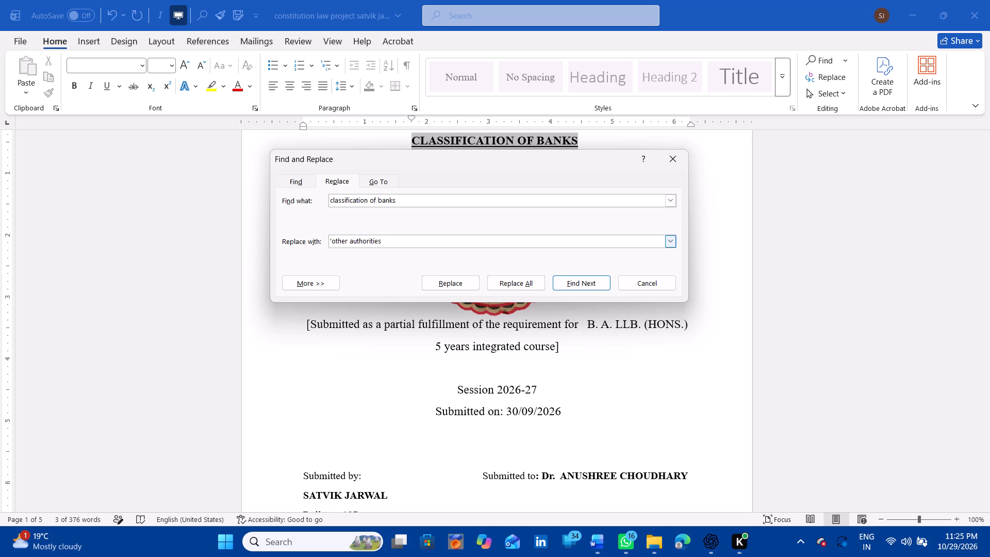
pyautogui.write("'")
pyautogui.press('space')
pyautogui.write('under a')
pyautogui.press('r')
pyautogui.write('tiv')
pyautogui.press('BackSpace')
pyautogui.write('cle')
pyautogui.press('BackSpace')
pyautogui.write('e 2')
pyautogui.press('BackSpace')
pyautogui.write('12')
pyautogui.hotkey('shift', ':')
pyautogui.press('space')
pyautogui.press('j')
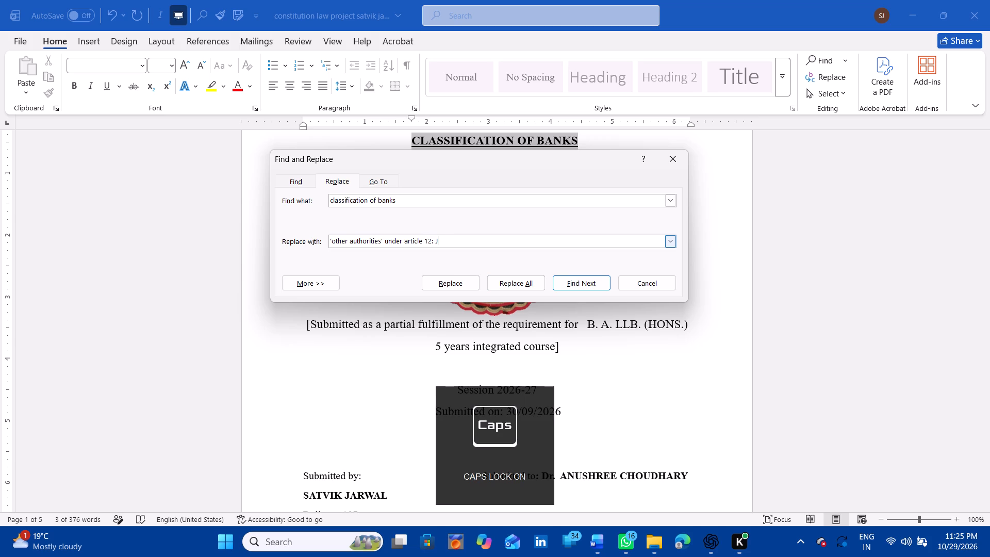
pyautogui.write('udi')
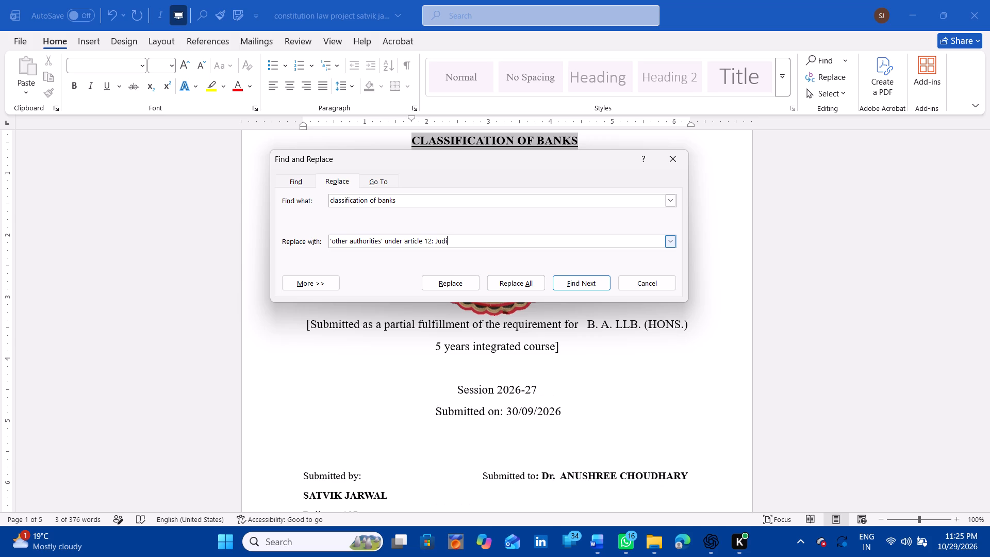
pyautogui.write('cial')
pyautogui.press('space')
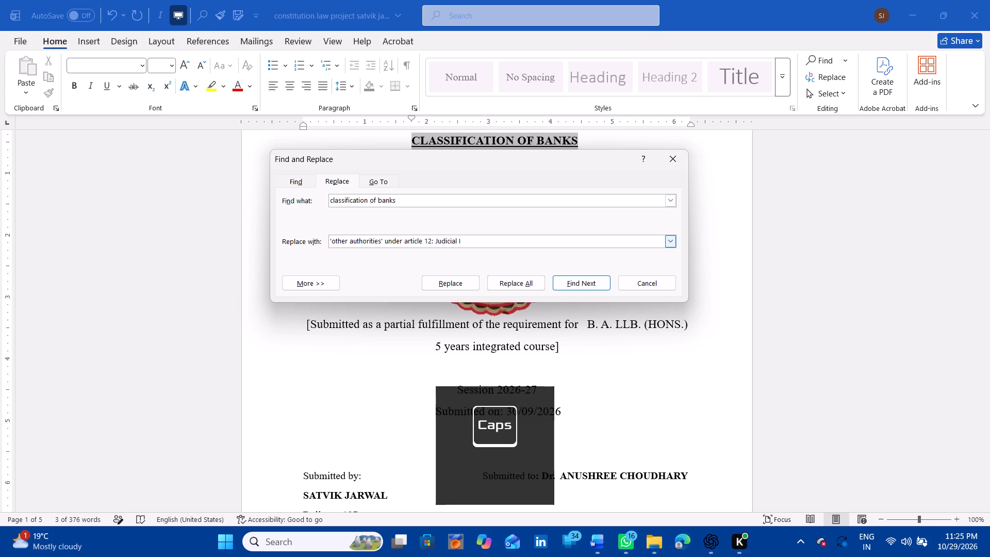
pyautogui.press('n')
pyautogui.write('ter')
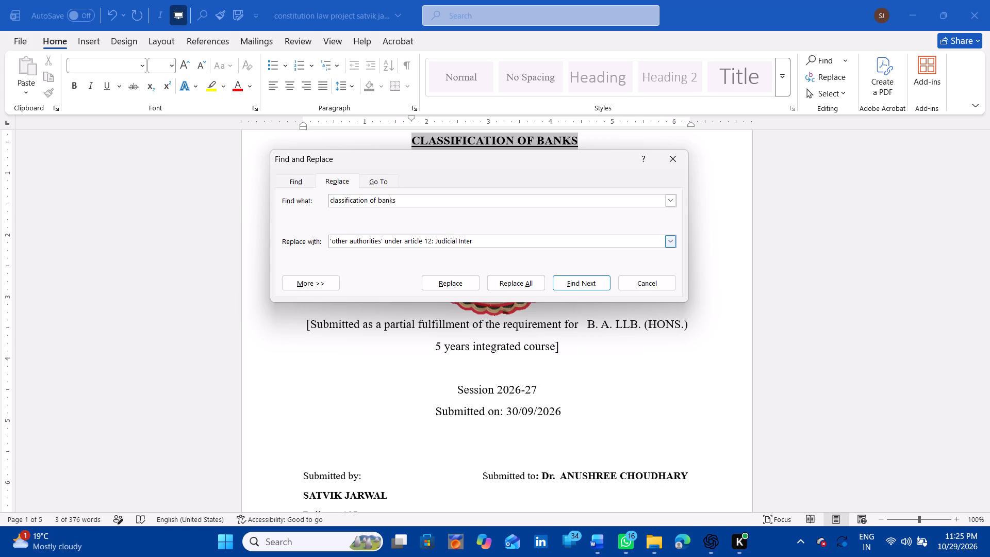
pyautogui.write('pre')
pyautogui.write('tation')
# Replace the occurrences of "classification of banks" one by one through to the end of the document and close Find and Replace.
pyautogui.click(447, 285)
pyautogui.click(447, 285)
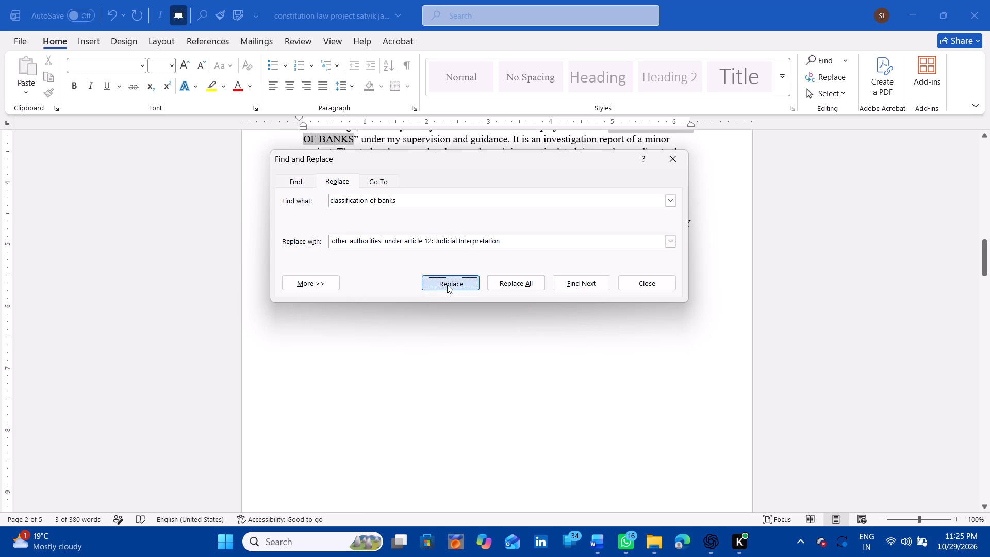
pyautogui.click(447, 285)
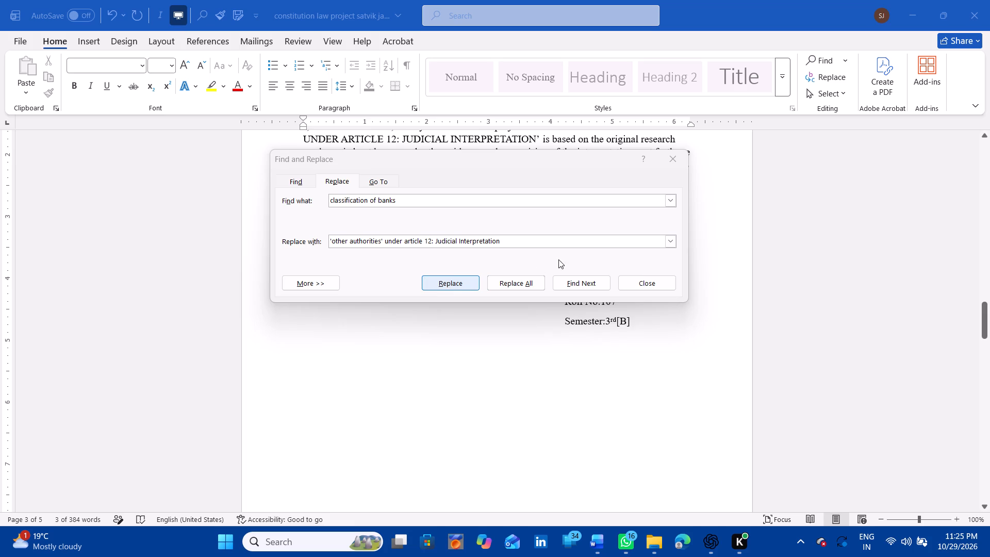
pyautogui.click(566, 254)
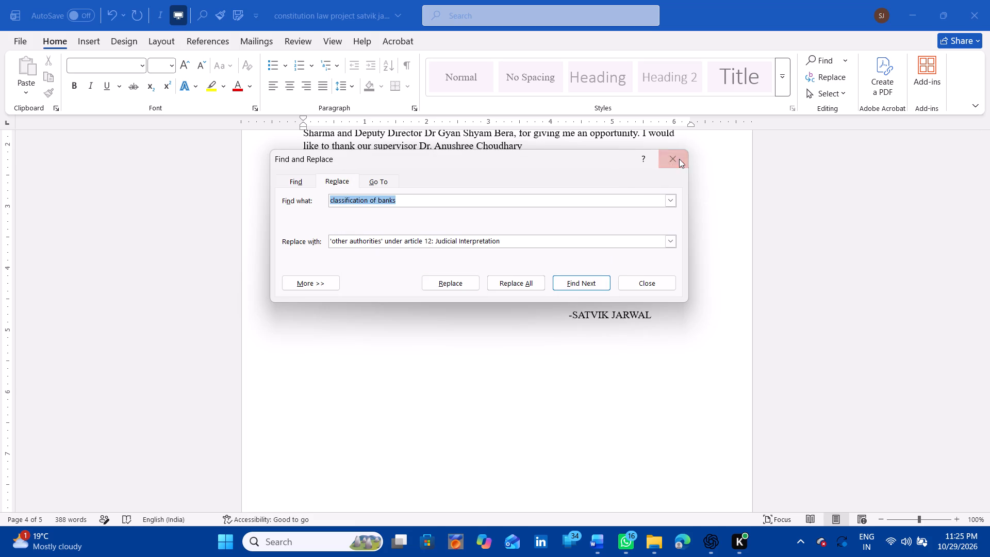
pyautogui.click(679, 159)
# Move the title page heading's first-line indent to about 0.8 inch outside the left margin so the heading fits on one line.
pyautogui.scroll(11, 627, 178)
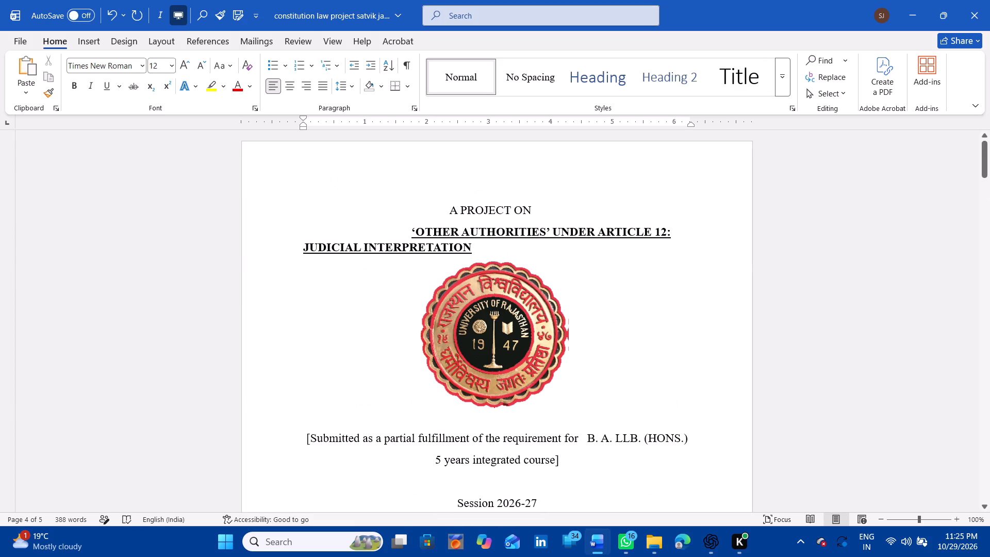
pyautogui.click(410, 234)
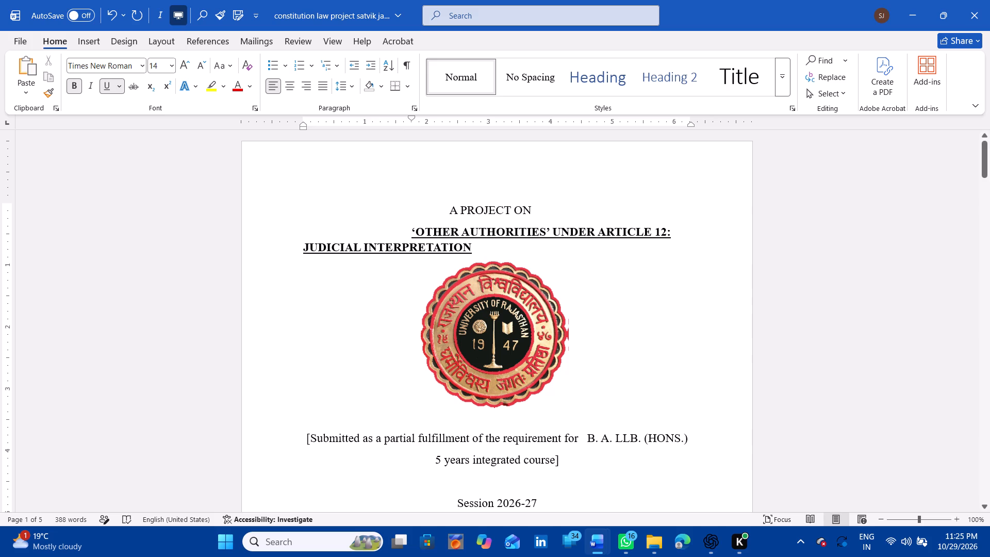
pyautogui.moveTo(411, 116); pyautogui.dragTo(345, 122)
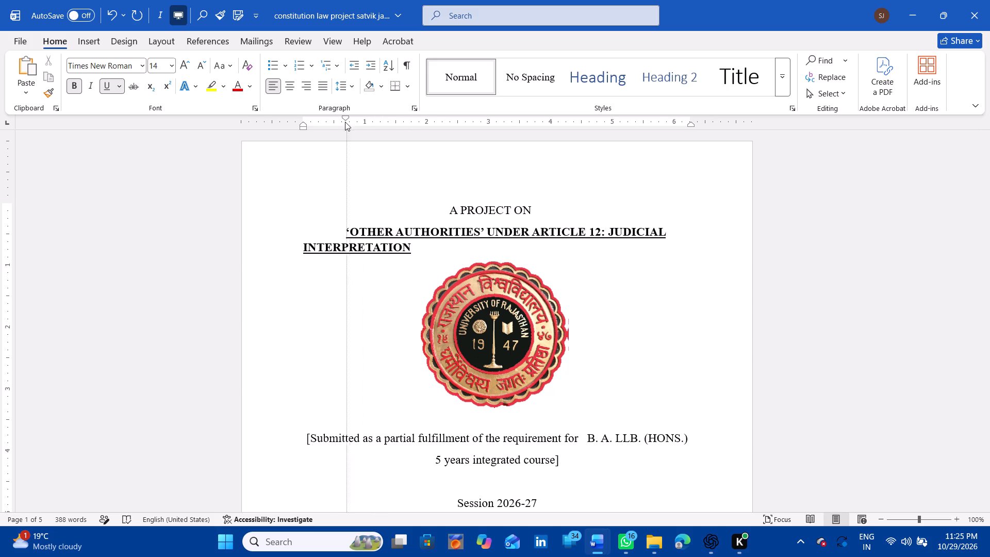
pyautogui.moveTo(345, 122); pyautogui.dragTo(278, 118)
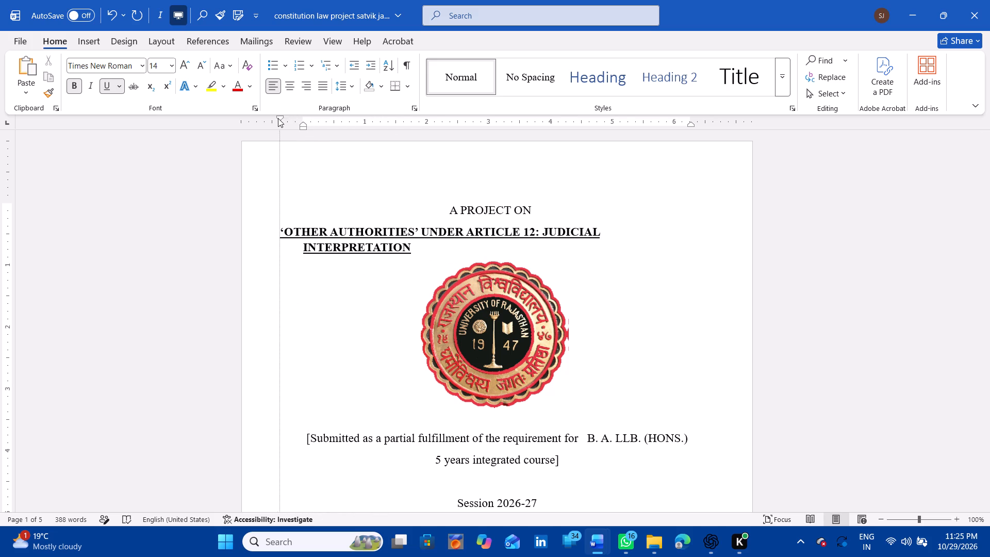
pyautogui.moveTo(278, 118); pyautogui.dragTo(267, 117)
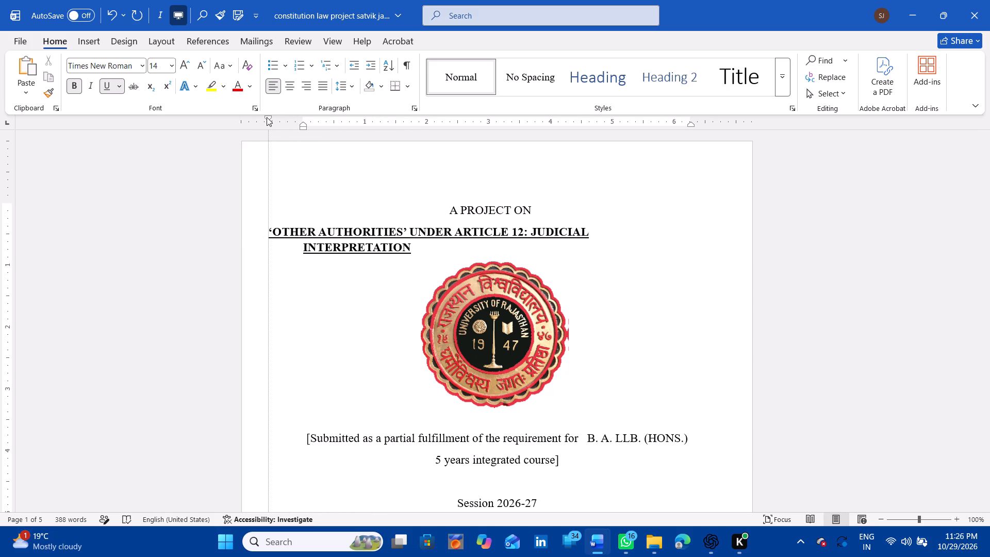
pyautogui.moveTo(267, 117); pyautogui.dragTo(253, 117)
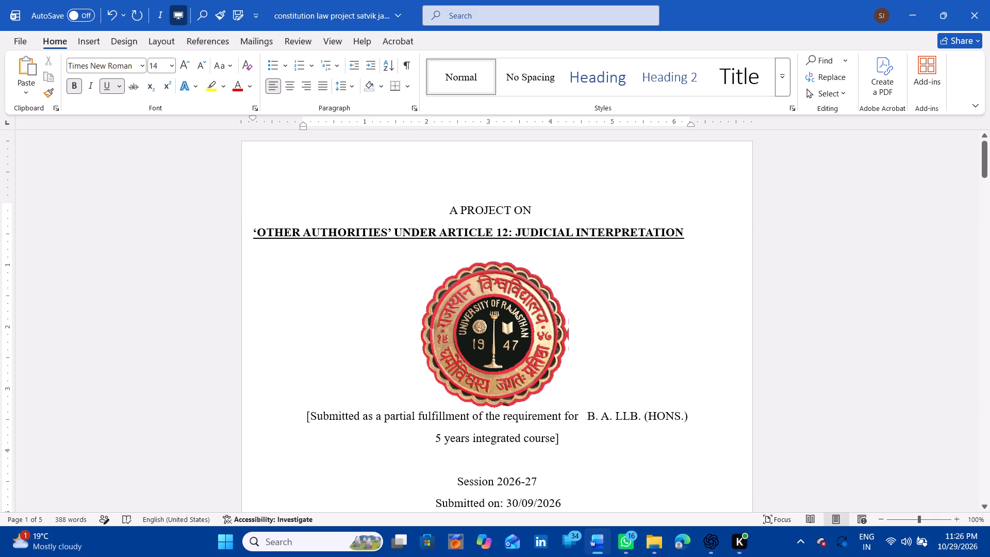
# Centre the "'Other authorities' under Article 12: Judicial Interpretation" heading on the title page.
pyautogui.moveTo(532, 200); pyautogui.dragTo(202, 237)
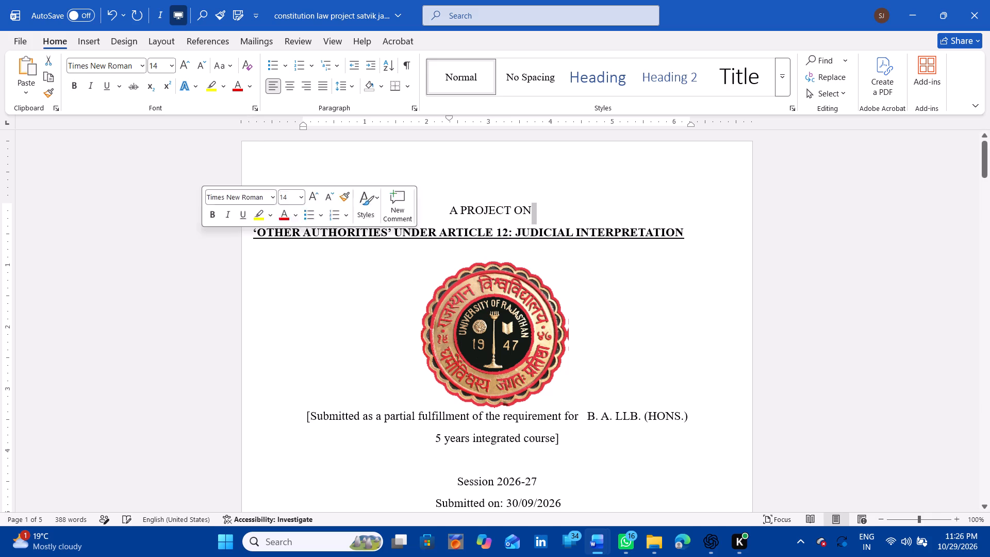
pyautogui.click(202, 237)
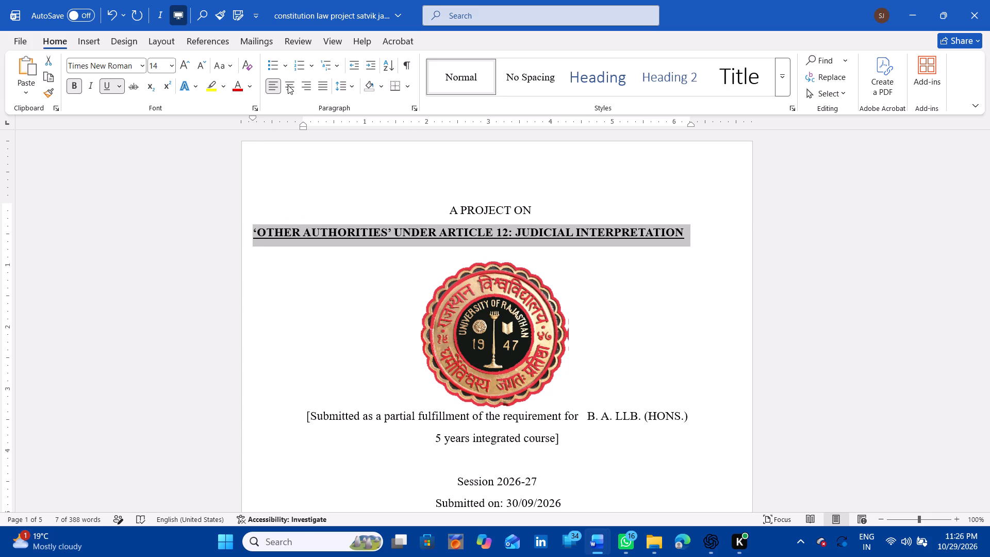
pyautogui.click(288, 85)
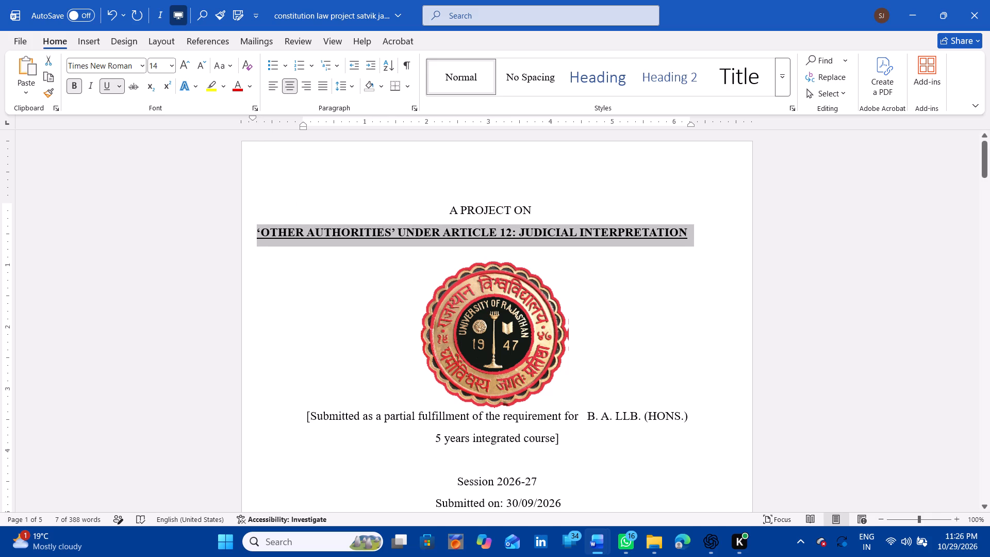
pyautogui.click(434, 206)
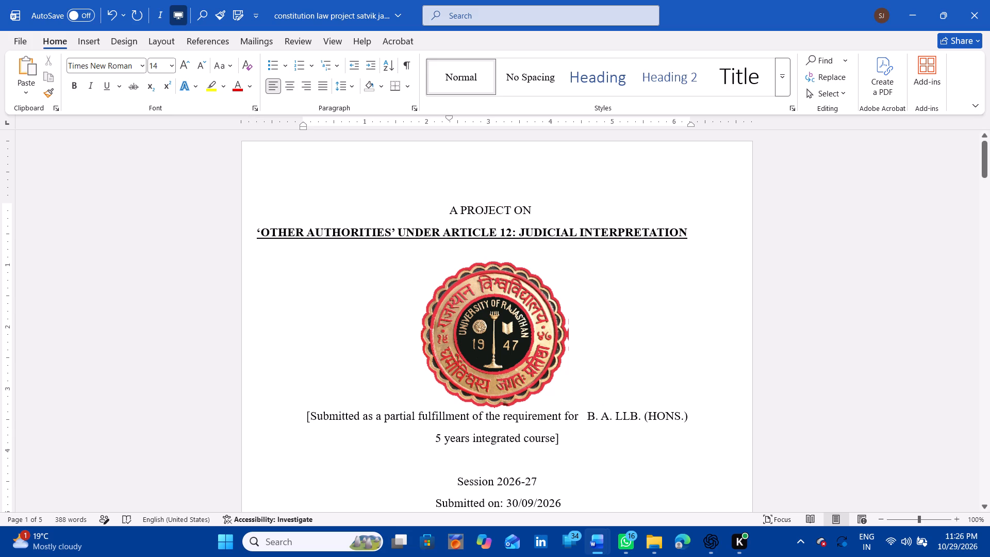
# Fine-tune the title heading's position by adding two spaces after it and one space before it.
pyautogui.click(688, 230)
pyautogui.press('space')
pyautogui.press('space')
pyautogui.click(256, 228)
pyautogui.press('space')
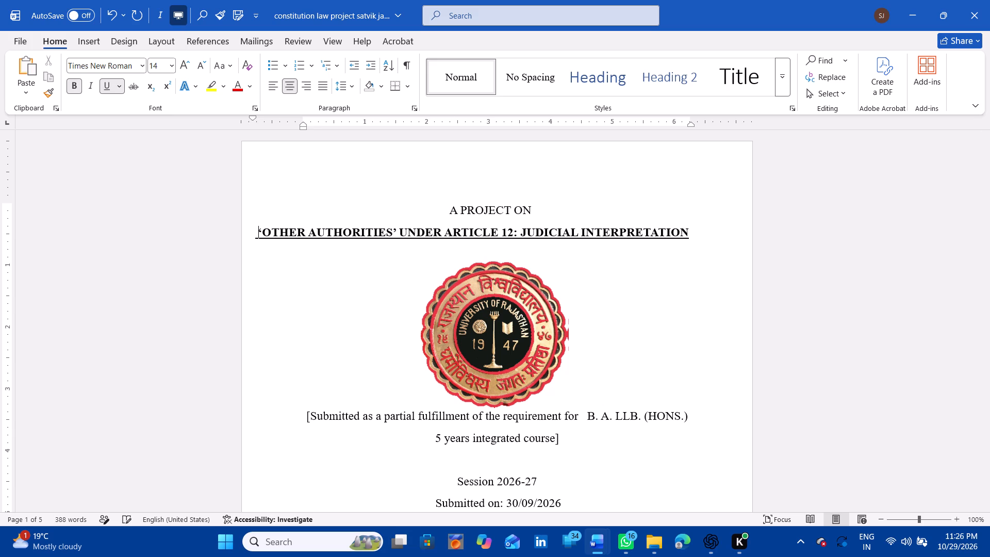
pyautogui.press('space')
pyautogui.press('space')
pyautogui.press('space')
pyautogui.press('BackSpace')
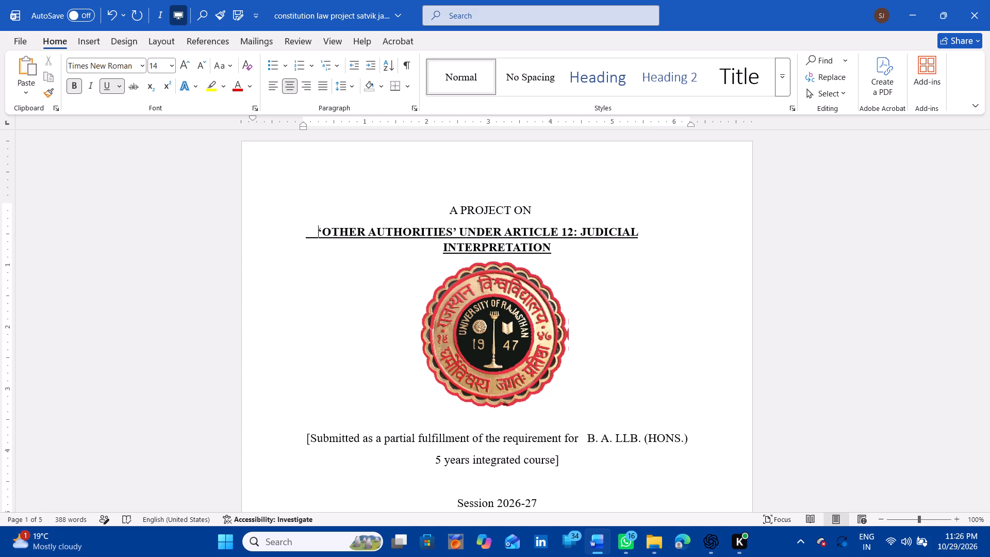
pyautogui.press('BackSpace')
pyautogui.press('BackSpace')
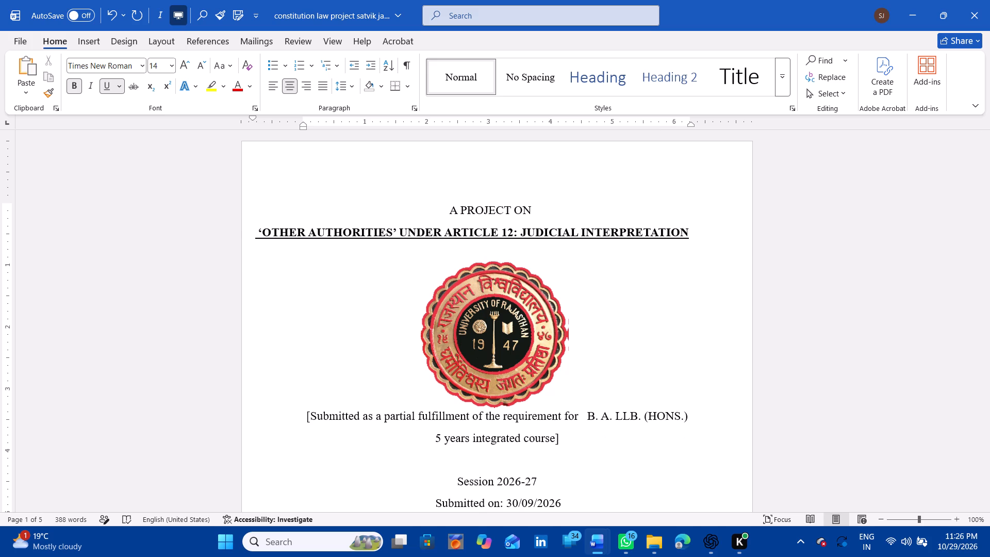
pyautogui.click(107, 85)
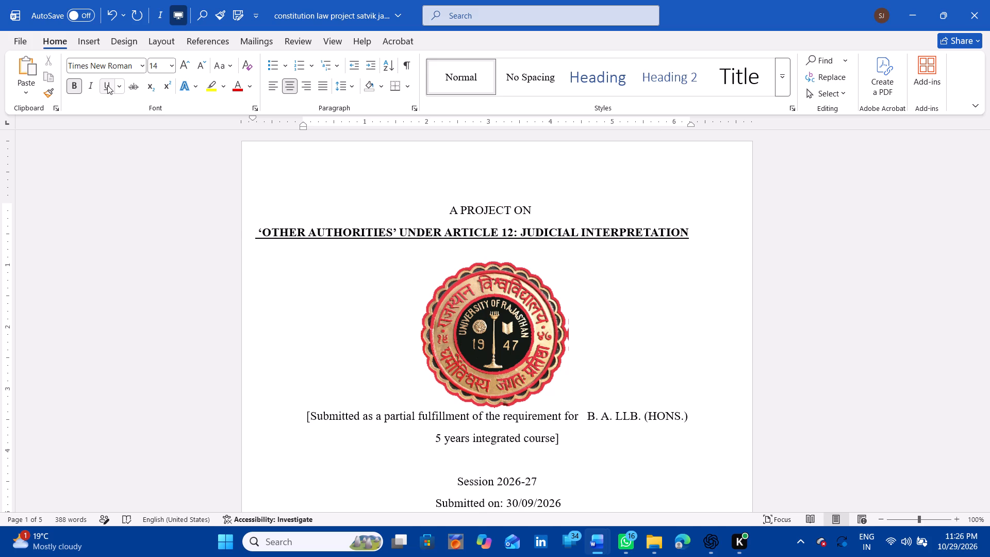
pyautogui.click(107, 85)
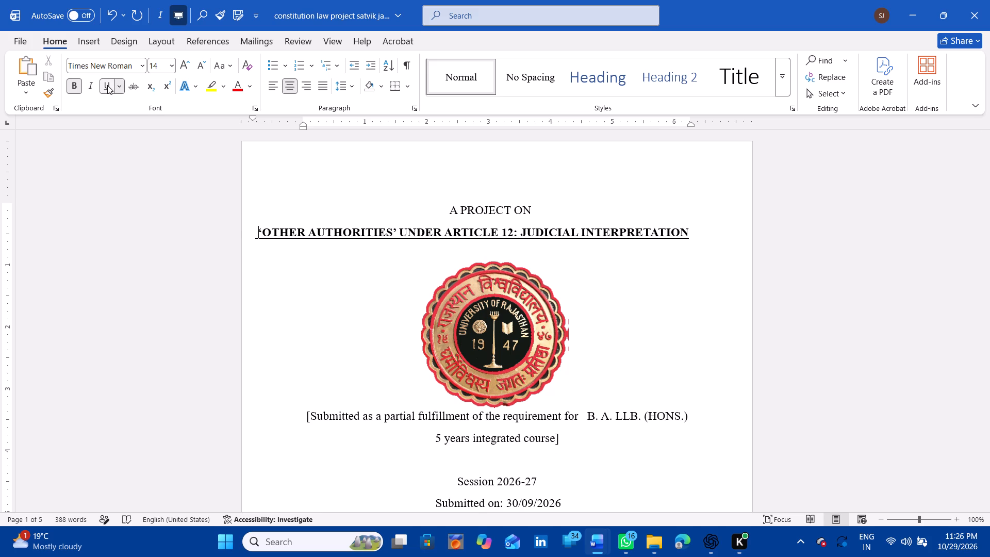
# Turn off underlining at the start of the title page's "'Other authorities' under Article 12" heading and insert one non-underlined space there.
pyautogui.click(105, 83)
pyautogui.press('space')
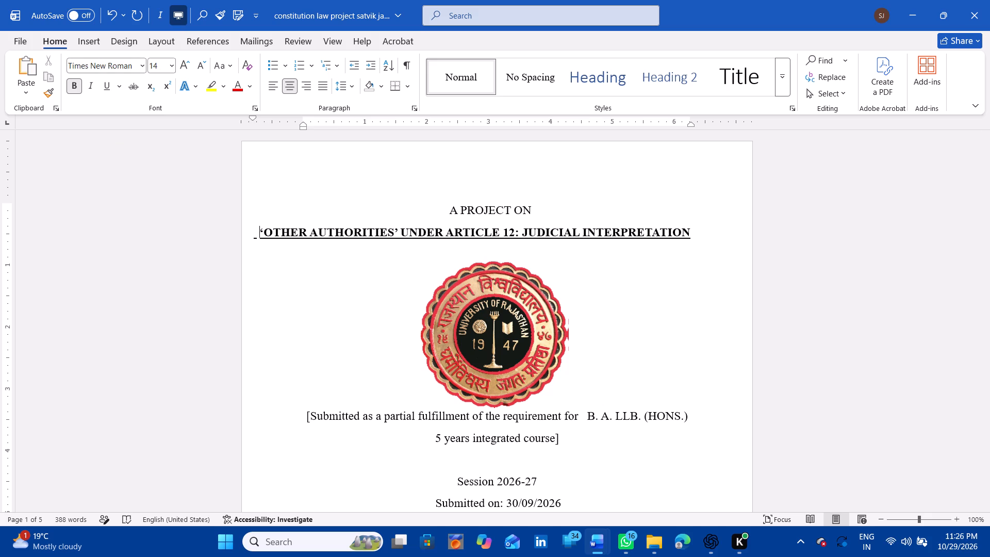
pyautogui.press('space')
pyautogui.press('BackSpace')
# Review the title, certificate, declaration and acknowledgement pages through to the blank last page of the document.
pyautogui.scroll(-3, 293, 289)
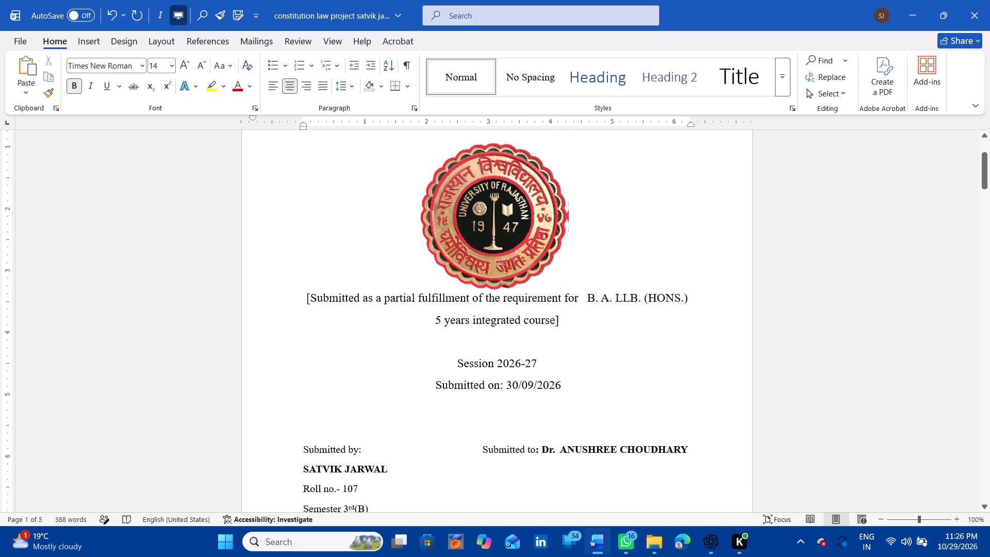
pyautogui.scroll(-8, 293, 289)
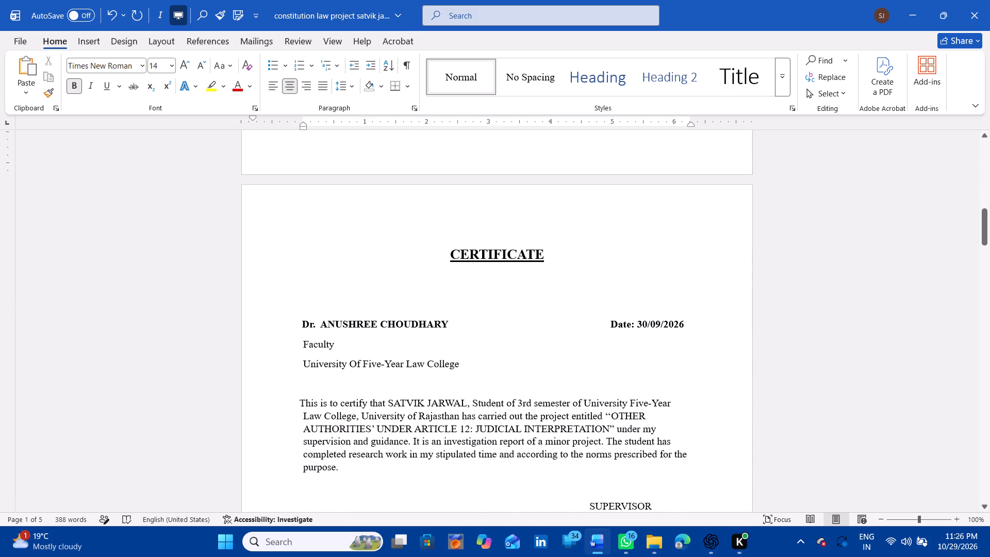
pyautogui.scroll(-5, 293, 289)
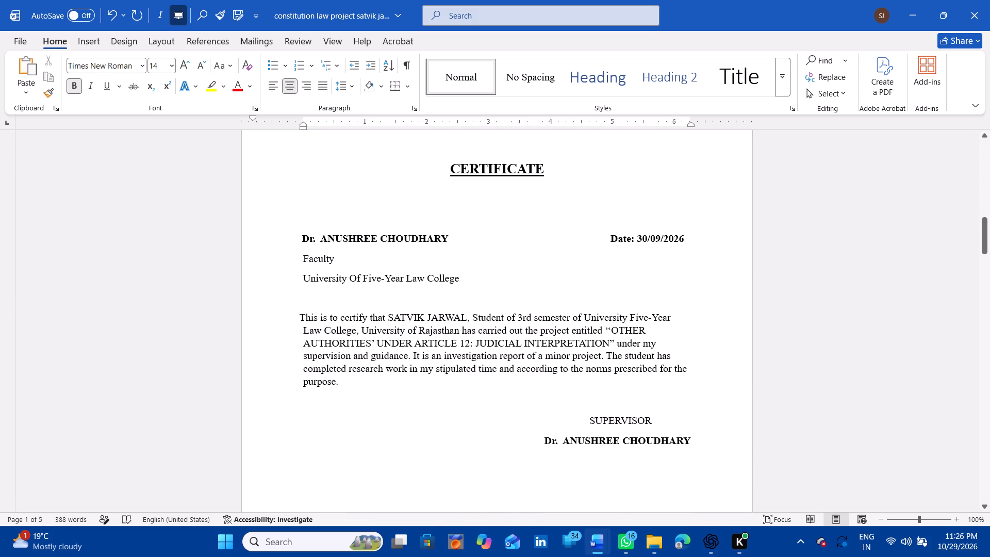
pyautogui.scroll(-3, 293, 289)
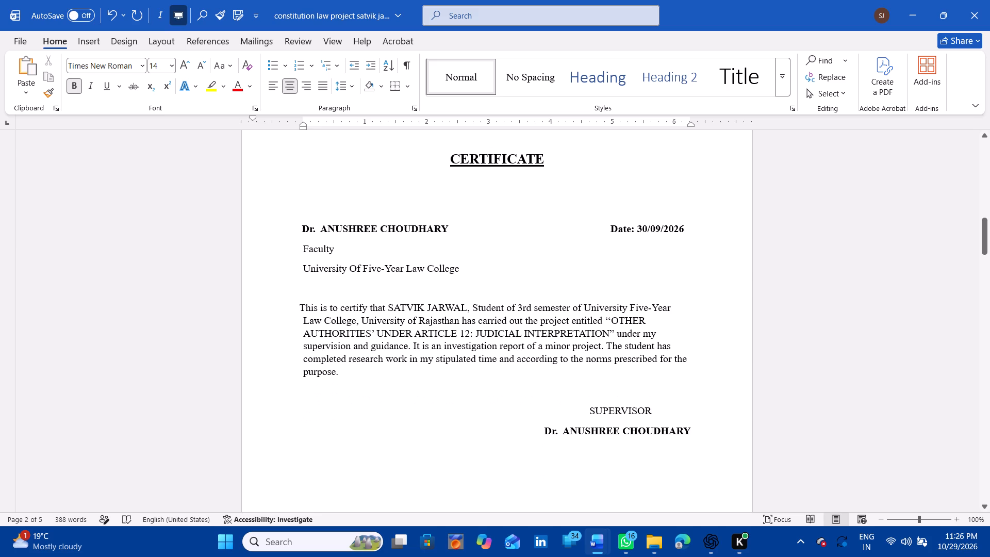
pyautogui.scroll(-10, 293, 289)
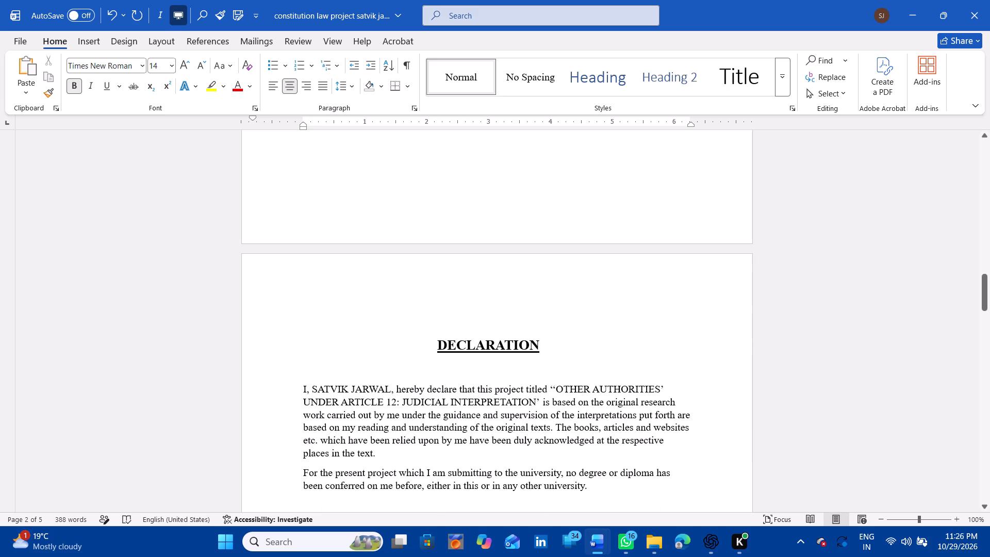
pyautogui.scroll(-13, 293, 289)
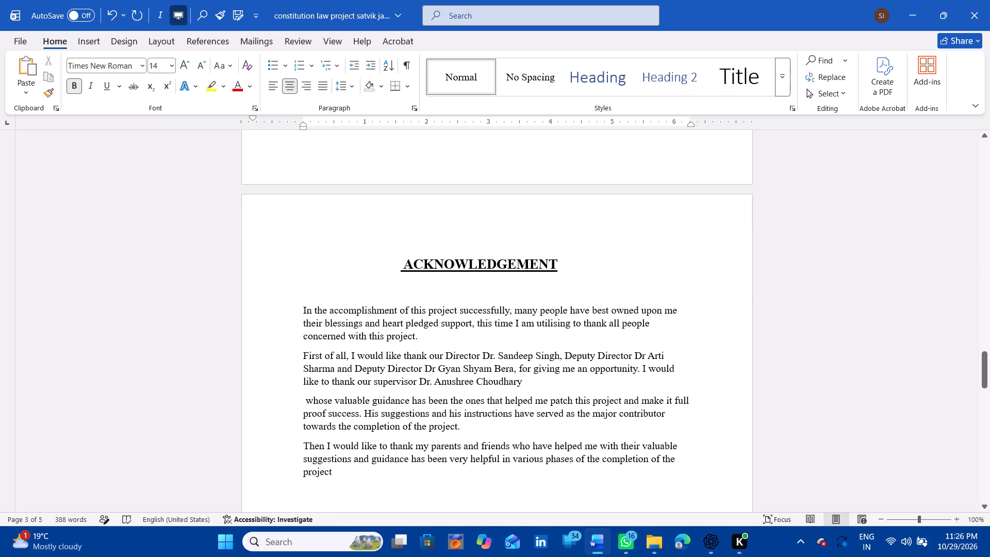
pyautogui.scroll(-10, 293, 289)
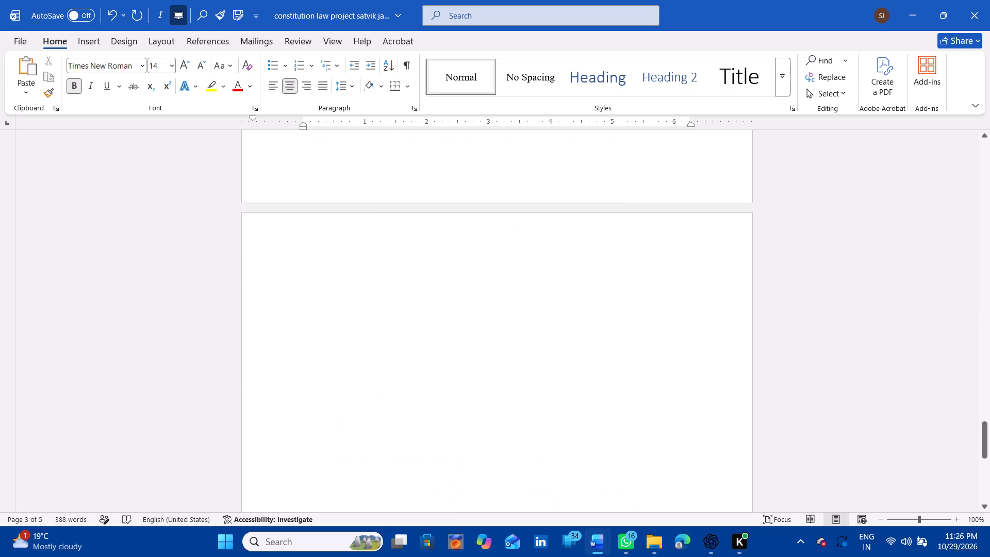
pyautogui.scroll(-1, 293, 289)
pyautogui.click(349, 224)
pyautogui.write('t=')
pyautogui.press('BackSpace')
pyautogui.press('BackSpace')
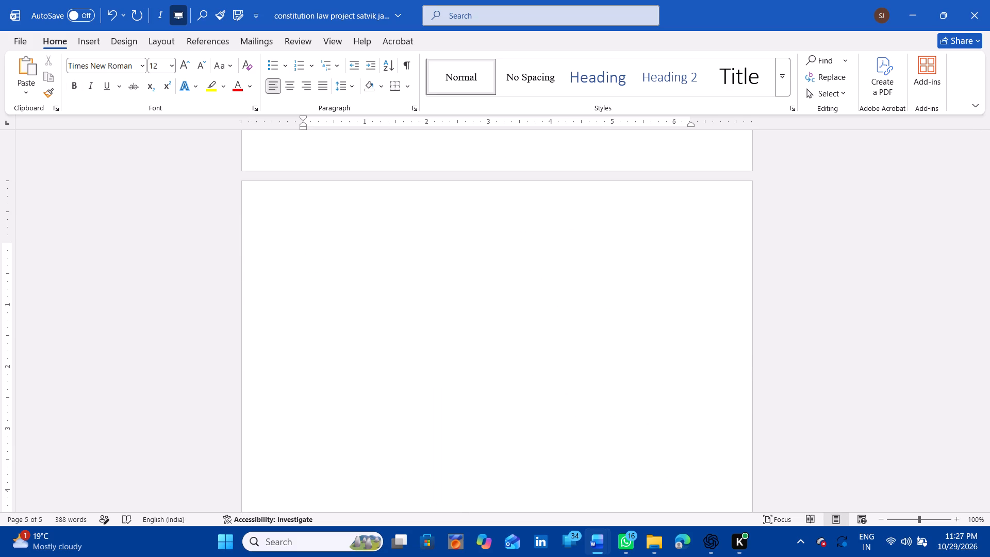
# Add the heading "TABLE OF CONTENT" on the blank page after the acknowledgement, centred, bold and 14 pt.
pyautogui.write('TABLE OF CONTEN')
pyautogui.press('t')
pyautogui.click(201, 258)
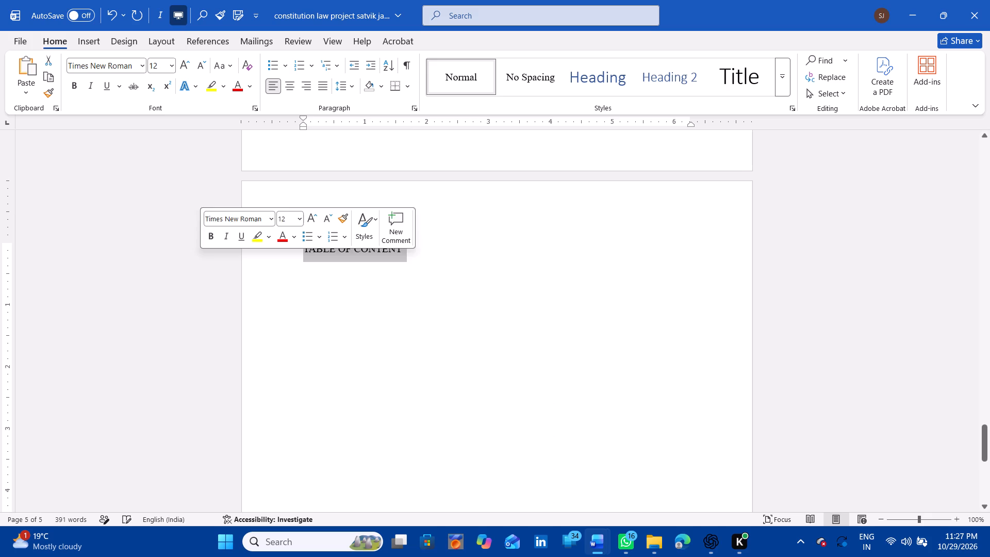
pyautogui.click(287, 79)
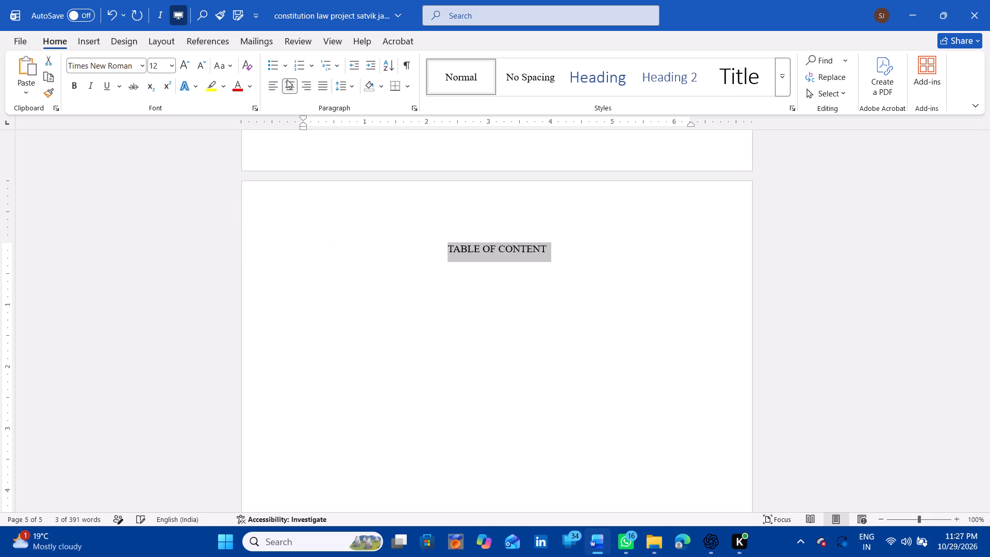
pyautogui.doubleClick(79, 87)
pyautogui.click(179, 70)
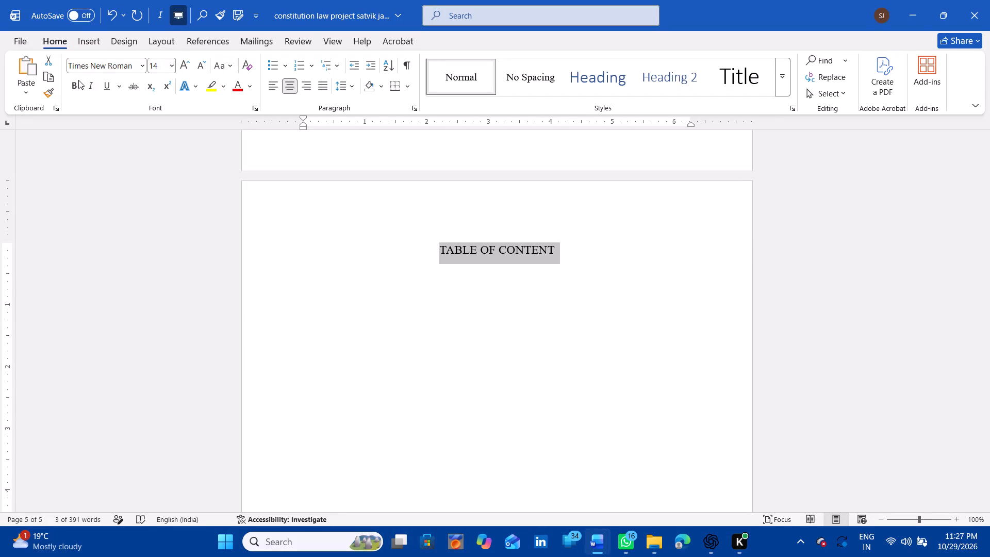
pyautogui.click(76, 82)
pyautogui.click(353, 206)
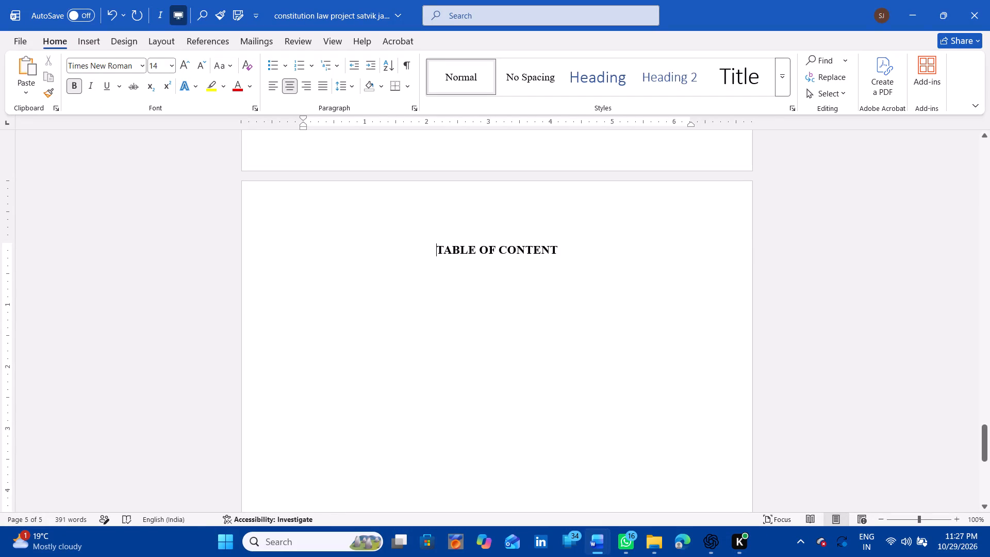
# Start a new blank page after the table of content page by adding an empty paragraph near that page's bottom.
pyautogui.scroll(-7, 500, 444)
pyautogui.moveTo(500, 444); pyautogui.dragTo(382, 421)
pyautogui.click(382, 421)
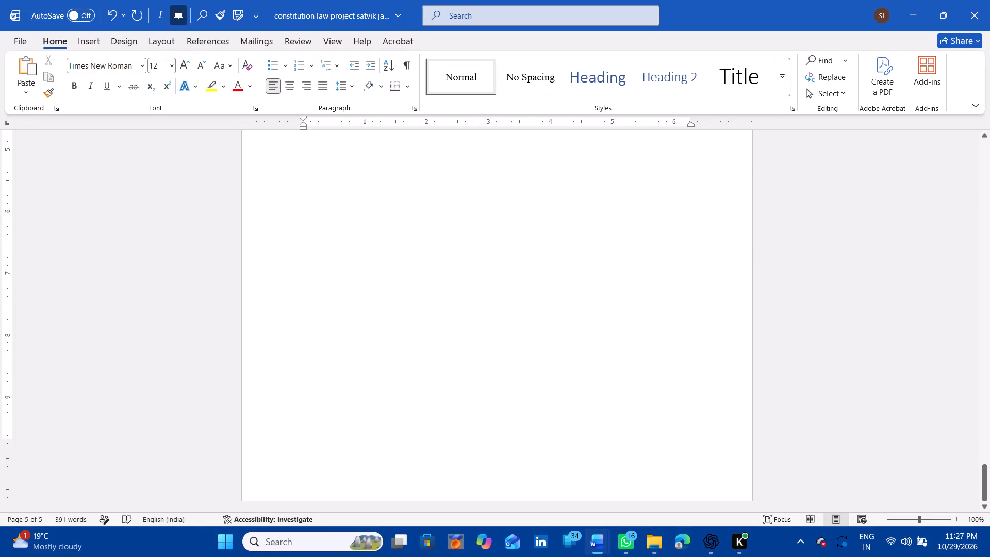
pyautogui.click(382, 421)
pyautogui.click(382, 421)
pyautogui.press('Return')
pyautogui.press('Return')
pyautogui.press('BackSpace')
pyautogui.press('BackSpace')
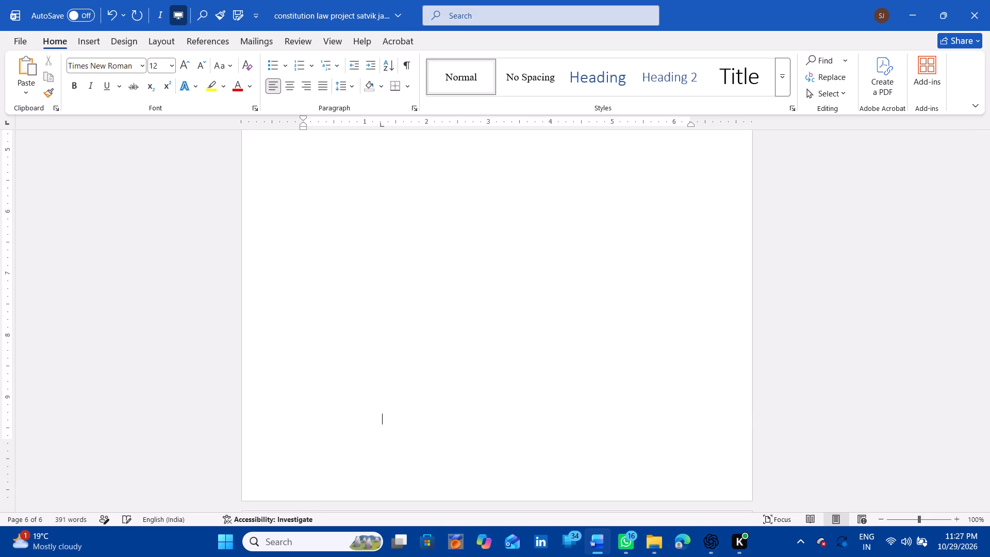
pyautogui.press('BackSpace')
pyautogui.press('Return')
pyautogui.press('Return')
pyautogui.press('BackSpace')
pyautogui.press('BackSpace')
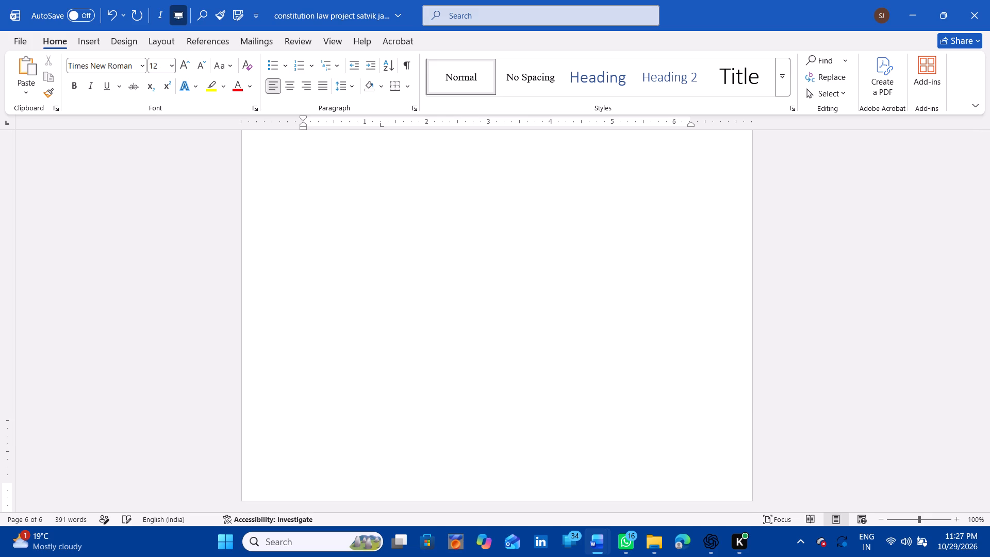
pyautogui.press('Return')
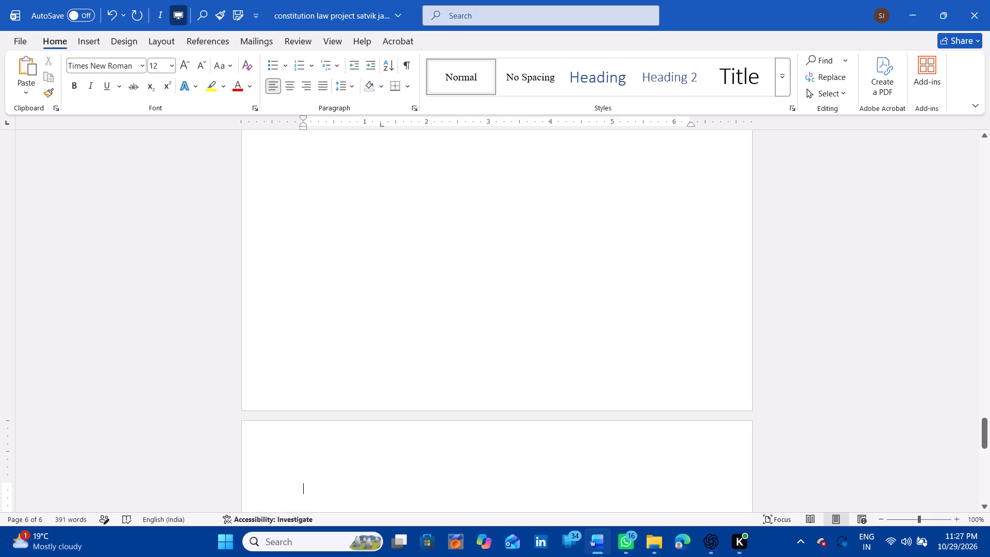
pyautogui.moveTo(274, 94); pyautogui.dragTo(418, 339)
pyautogui.click(710, 542)
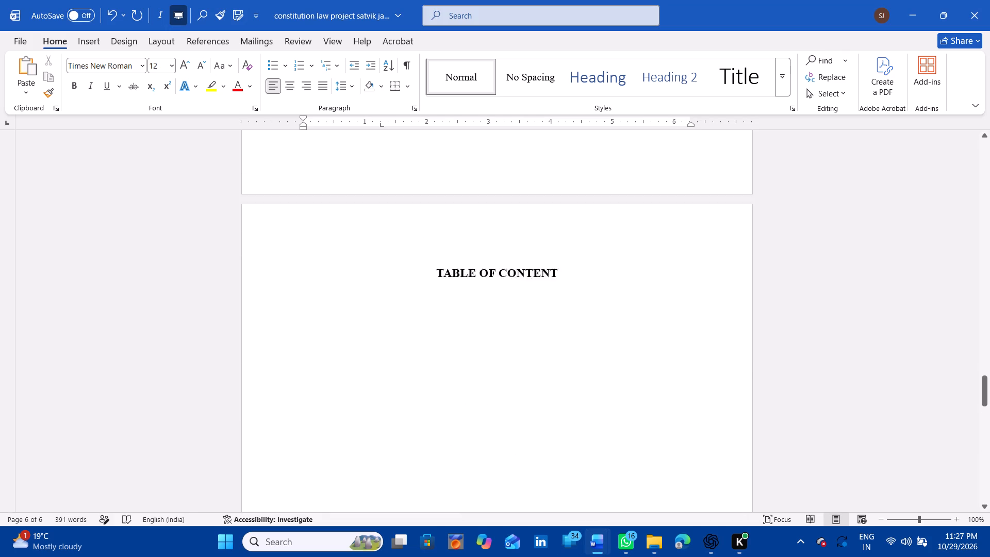
pyautogui.scroll(-7, 382, 226)
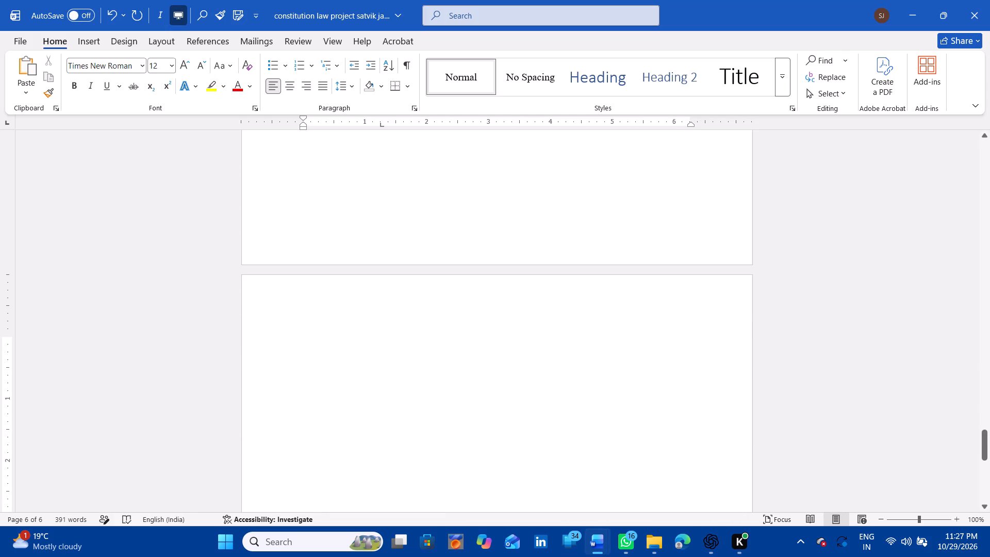
pyautogui.scroll(-1, 382, 226)
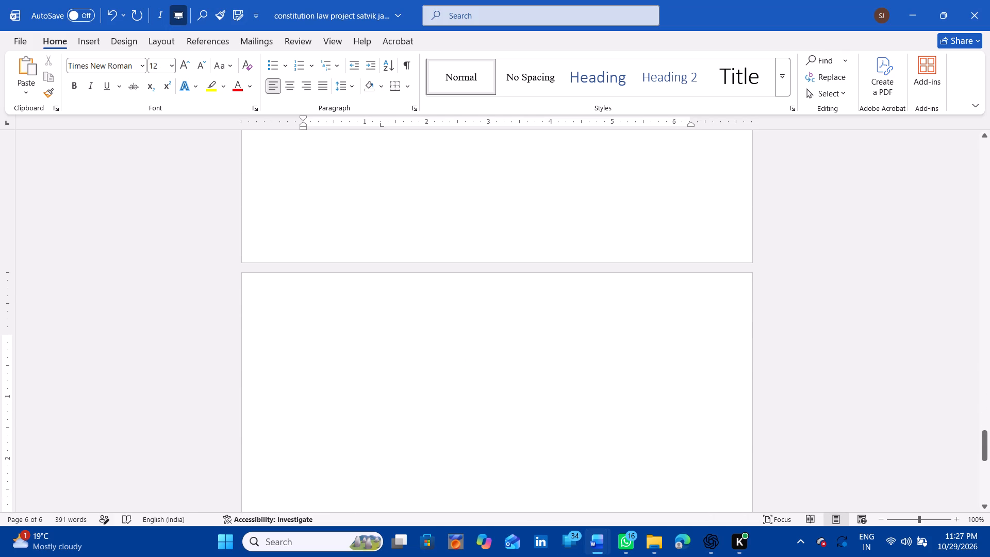
pyautogui.press('BackSpace')
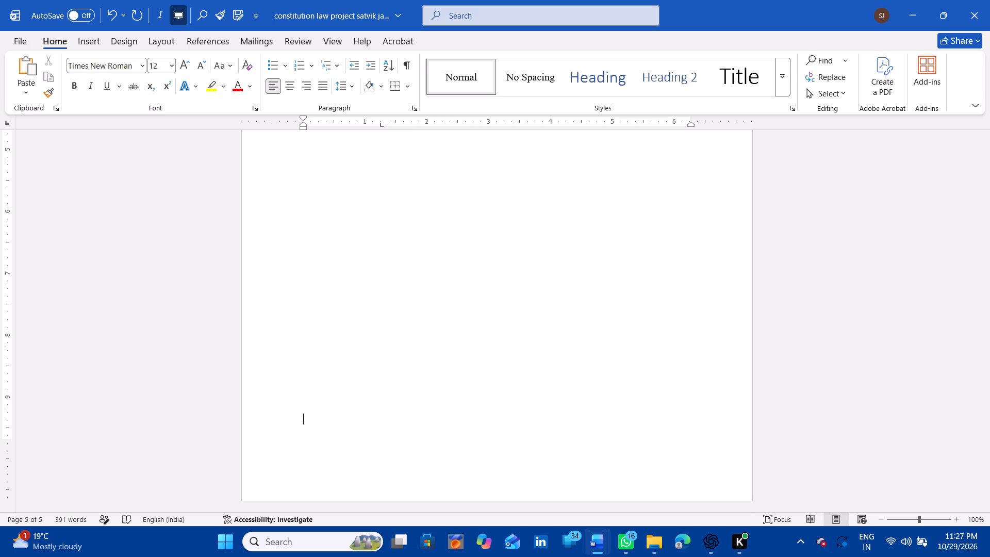
pyautogui.scroll(-4, 321, 323)
pyautogui.press('Return')
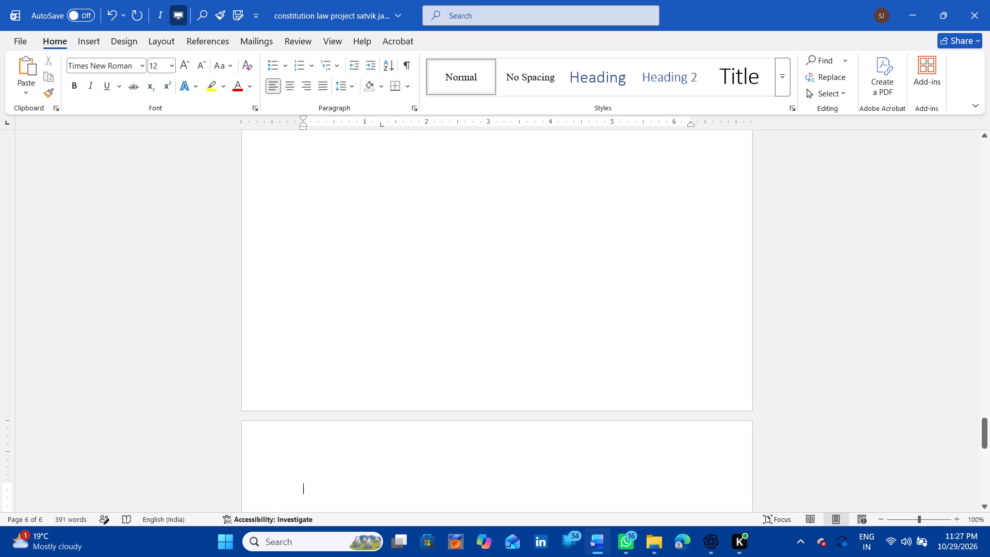
pyautogui.hotkey('ctrl', 'v')
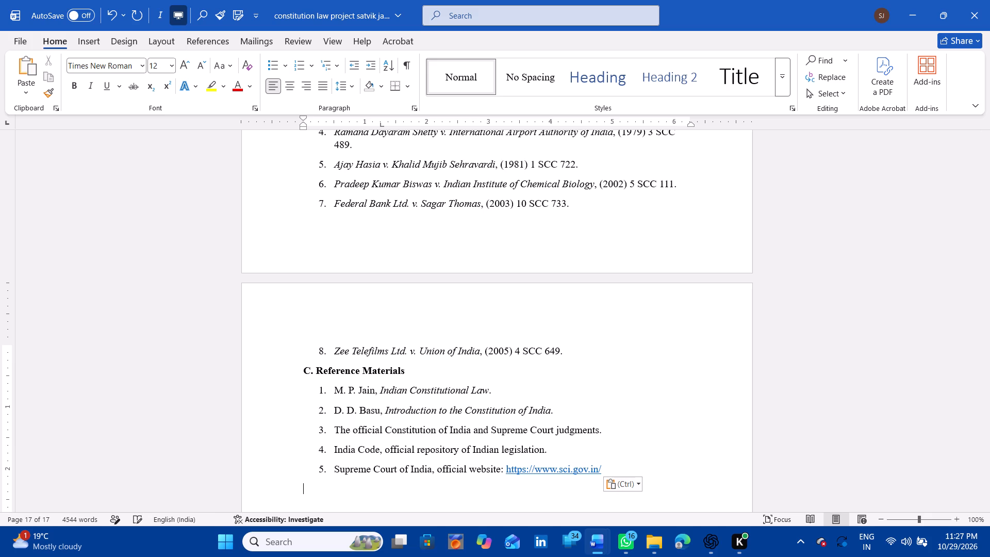
# Insert a run of empty paragraphs after the Research Methodology paragraph to push the Chapter 2 heading down.
pyautogui.scroll(16, 321, 323)
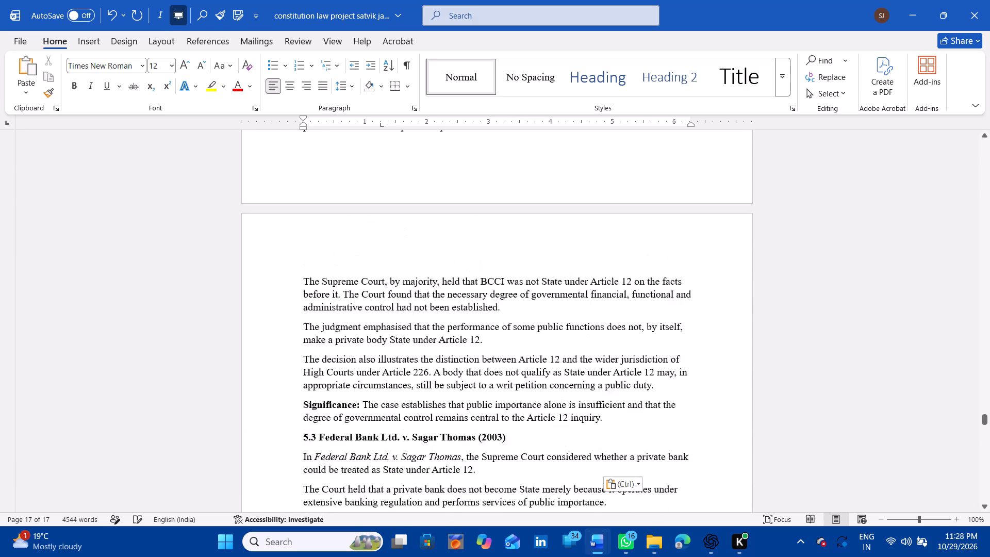
pyautogui.scroll(20, 321, 323)
pyautogui.scroll(1, 321, 323)
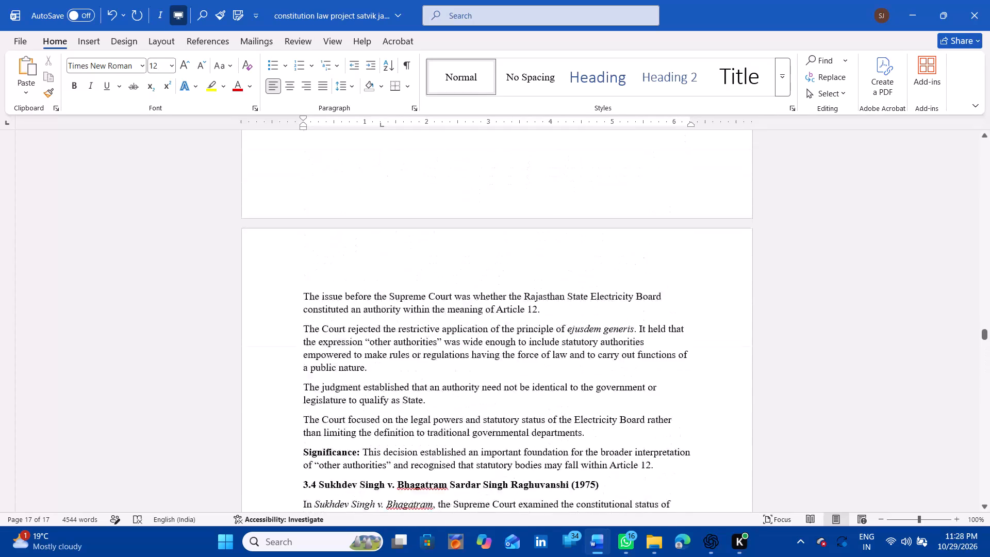
pyautogui.scroll(20, 321, 323)
pyautogui.scroll(1, 321, 323)
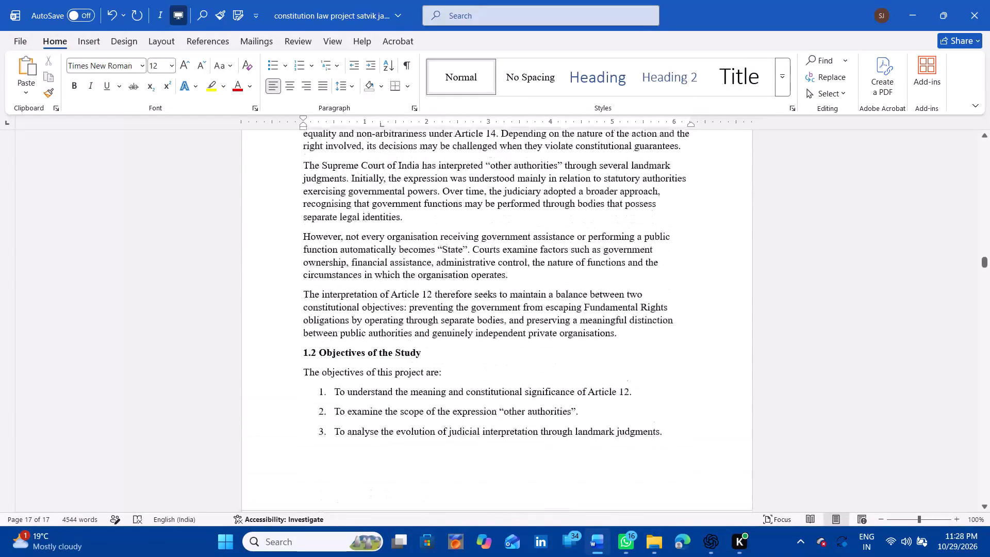
pyautogui.scroll(8, 321, 323)
pyautogui.scroll(-7, 321, 323)
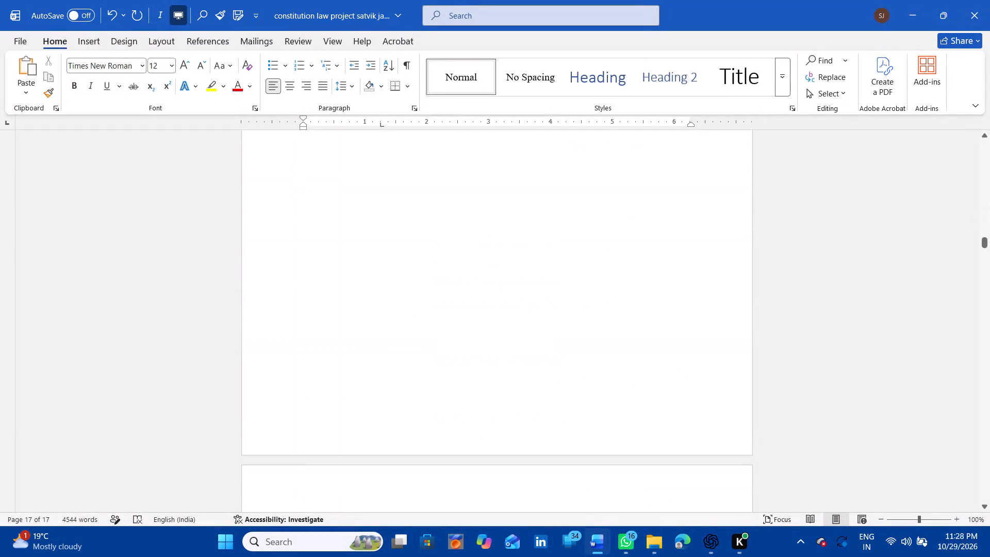
pyautogui.scroll(-11, 321, 323)
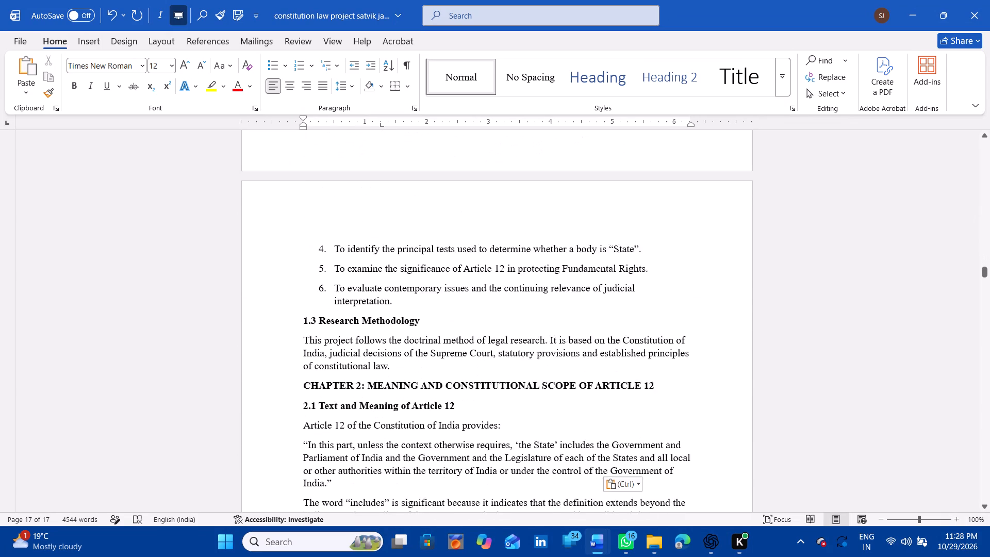
pyautogui.scroll(-4, 321, 323)
pyautogui.click(396, 285)
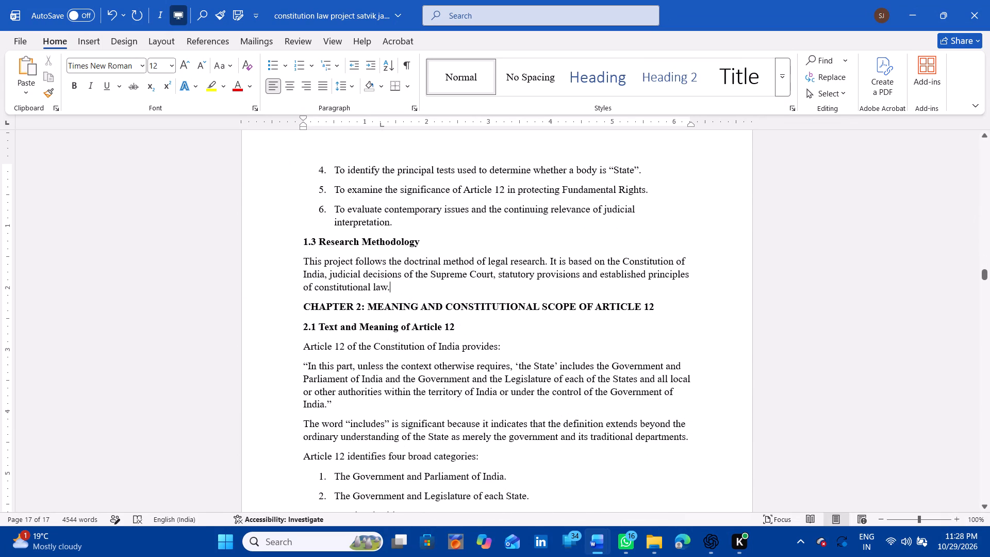
pyautogui.press('Return')
pyautogui.press('Return')
pyautogui.press('Return')
pyautogui.press('Return')
pyautogui.press('Return')
pyautogui.press('Return')
pyautogui.press('Return')
pyautogui.press('Return')
pyautogui.press('Return')
pyautogui.press('Return')
pyautogui.press('Return')
pyautogui.press('Return')
pyautogui.press('Return')
pyautogui.press('Return')
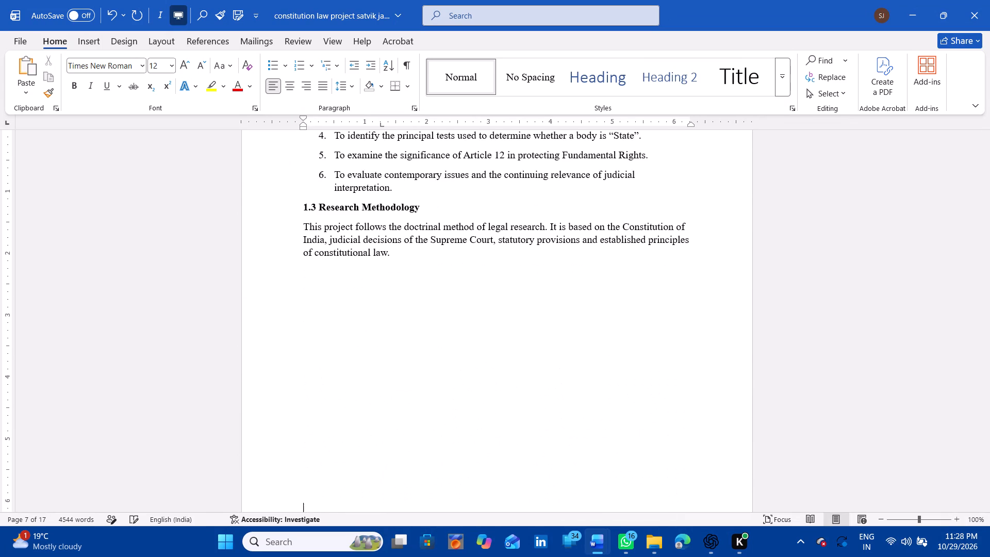
pyautogui.press('Return')
pyautogui.press('Return')
pyautogui.press('Return')
pyautogui.press('Return')
pyautogui.press('Return')
# Delete the "1.1 Introduction" subheading below the Chapter 1 heading.
pyautogui.scroll(-1, 396, 285)
pyautogui.scroll(4, 396, 286)
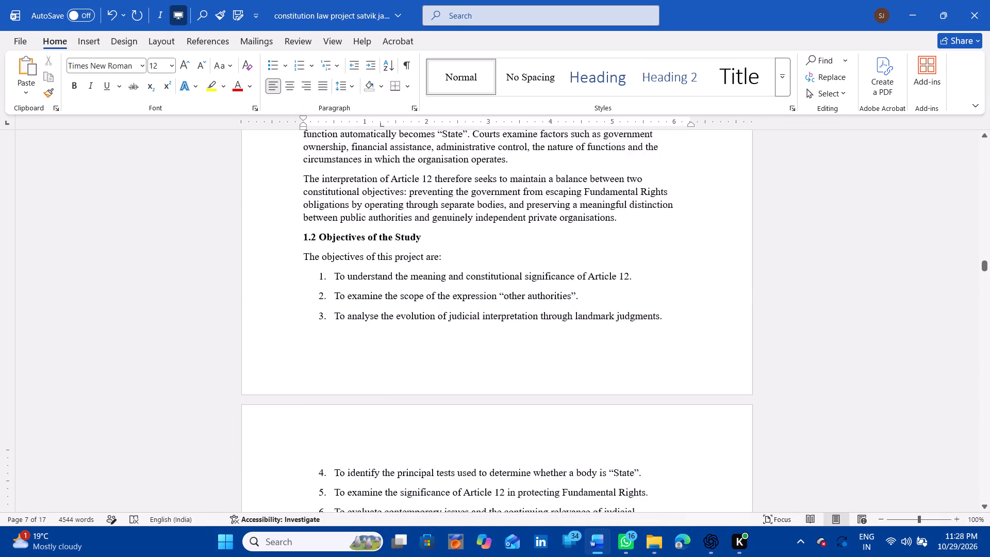
pyautogui.scroll(5, 396, 286)
pyautogui.scroll(-1, 396, 286)
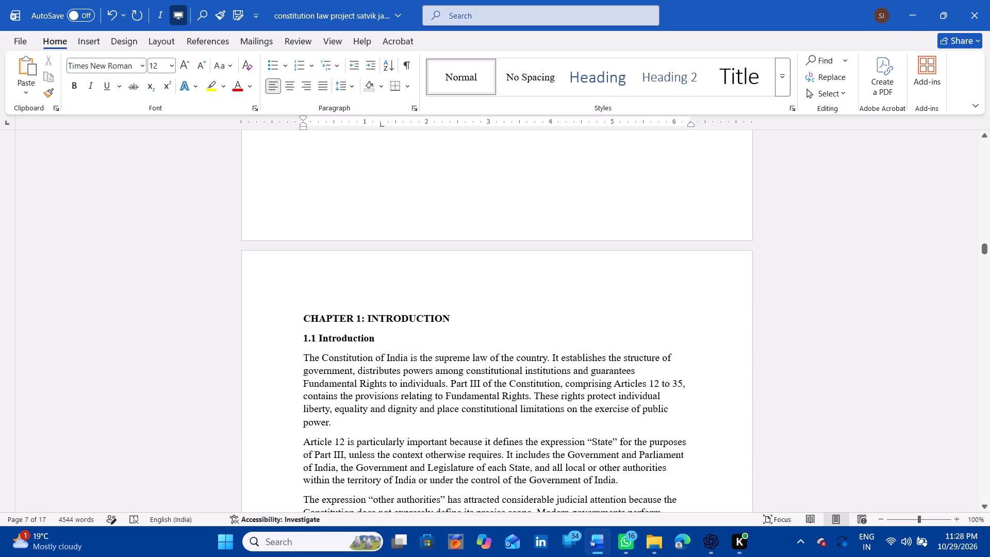
pyautogui.click(266, 317)
pyautogui.click(258, 338)
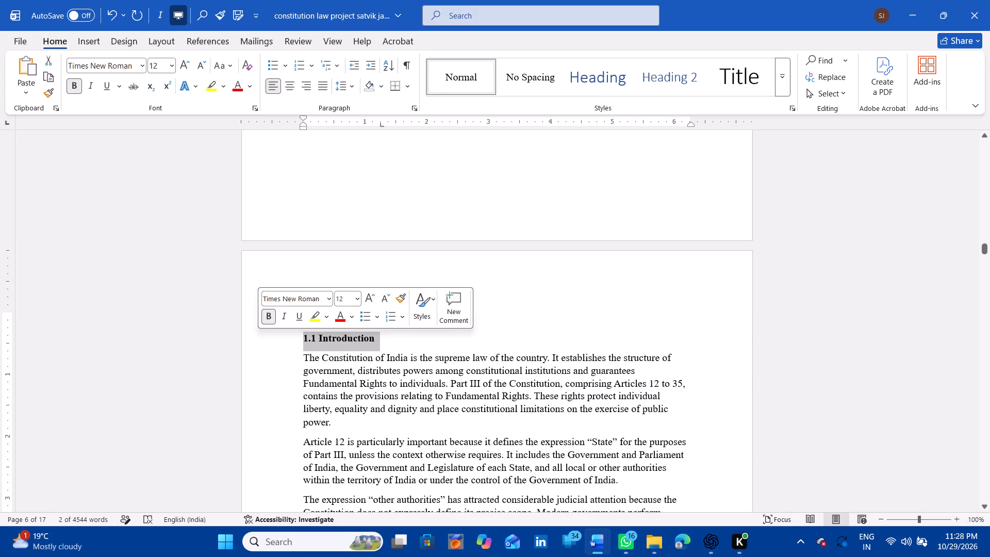
pyautogui.press('Delete')
# Split the Chapter 1 heading into two lines, "CHAPTER 1:" and "INTRODUCTION".
pyautogui.moveTo(245, 320); pyautogui.dragTo(333, 313)
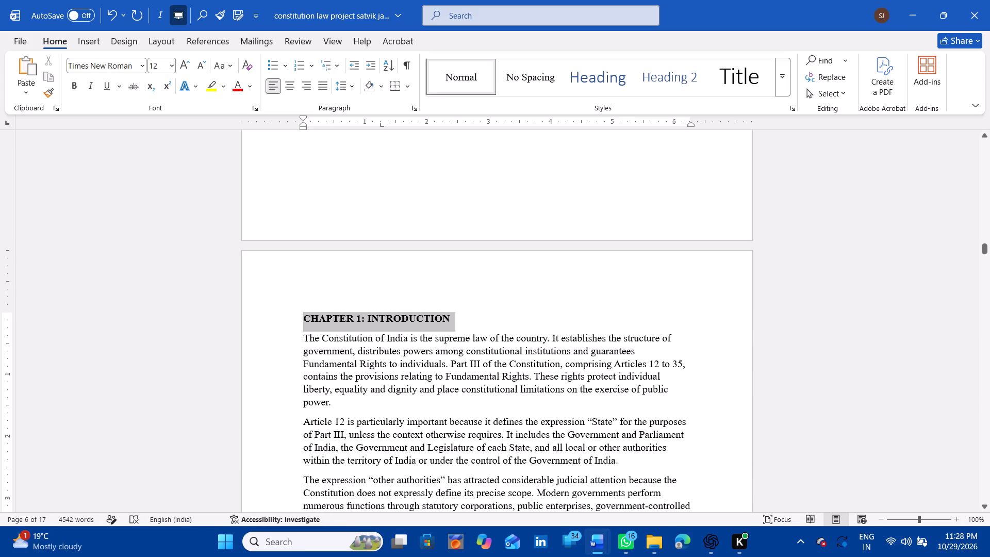
pyautogui.moveTo(333, 313); pyautogui.dragTo(369, 316)
pyautogui.click(369, 316)
pyautogui.press('Return')
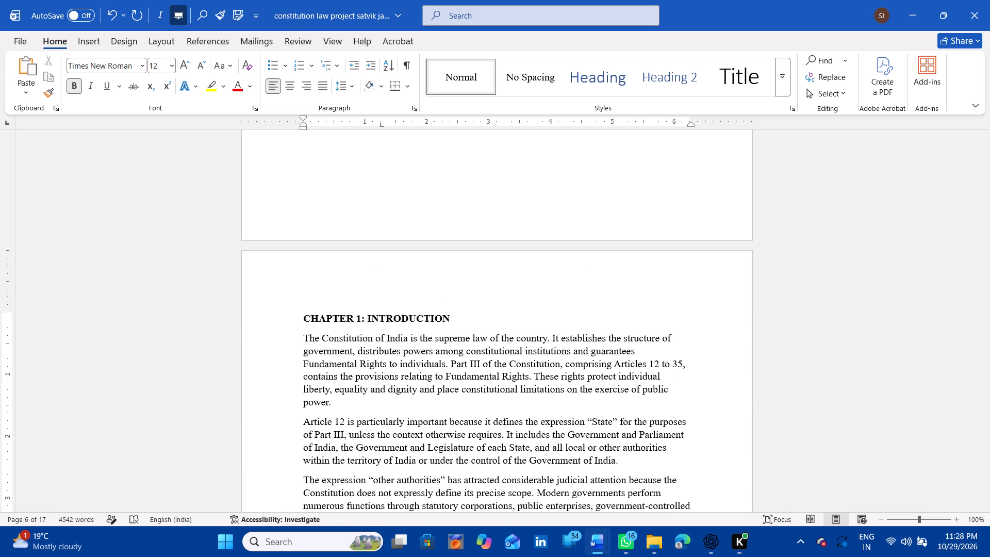
# Centre both lines of the Chapter 1 heading and enlarge them to 14 pt.
pyautogui.moveTo(261, 314); pyautogui.dragTo(267, 366)
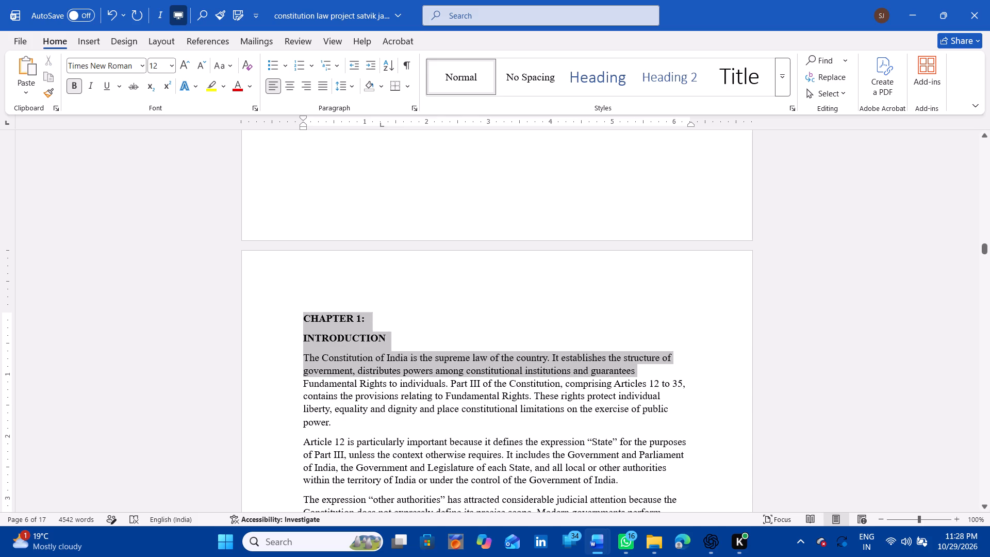
pyautogui.moveTo(267, 366); pyautogui.dragTo(266, 340)
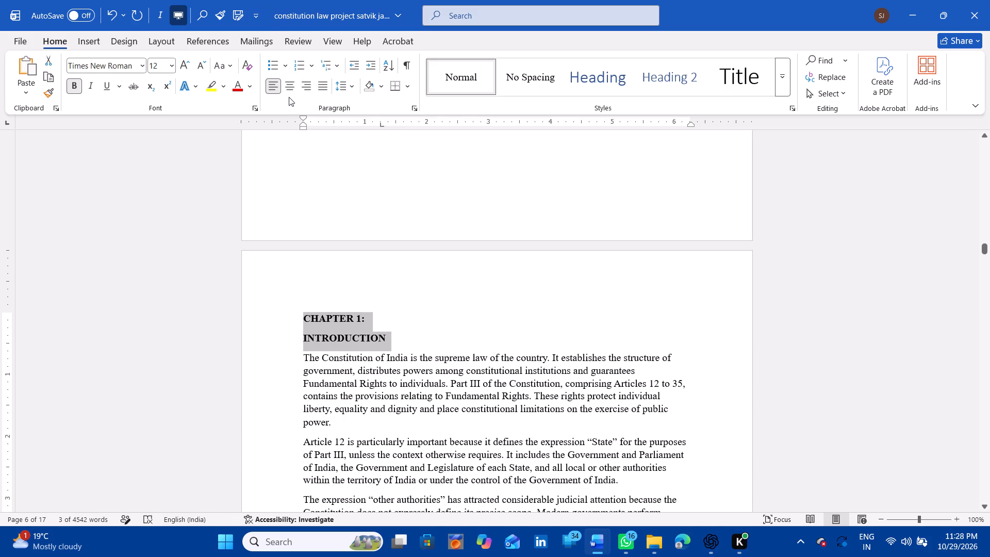
pyautogui.click(289, 92)
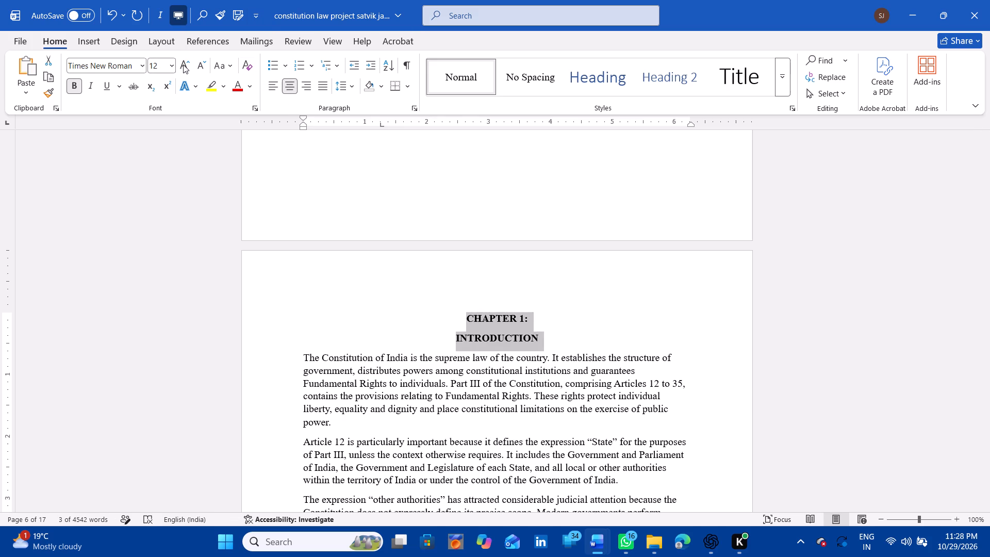
pyautogui.click(183, 64)
pyautogui.click(360, 321)
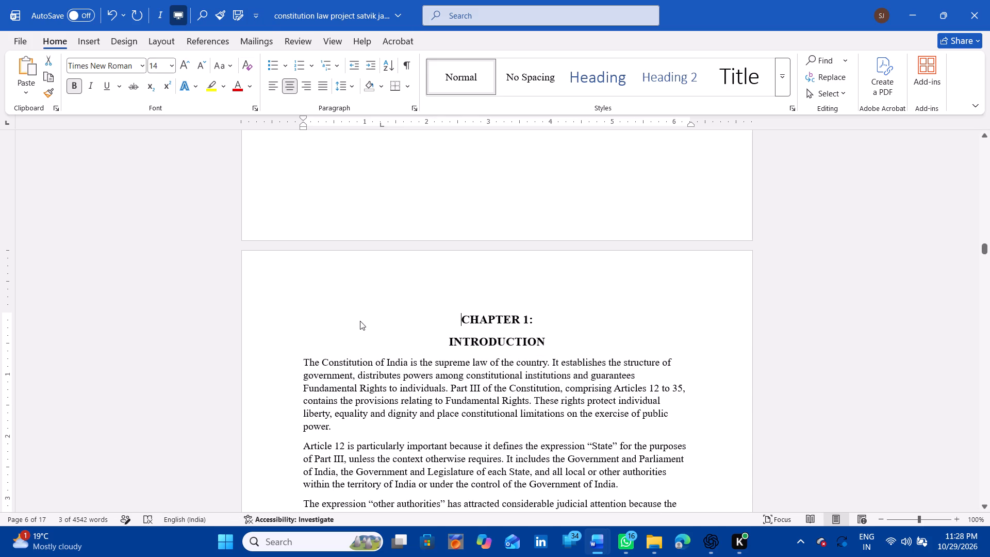
pyautogui.click(549, 337)
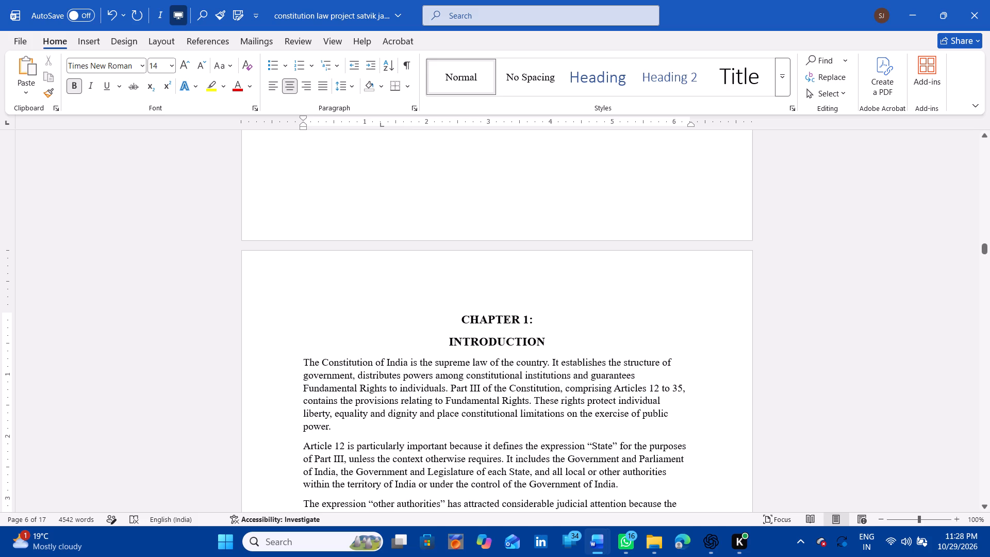
# Remove the numbers 1.2 and 1.3 from the "Objectives of the Study" and "Research Methodology" subheadings.
pyautogui.scroll(-8, 549, 337)
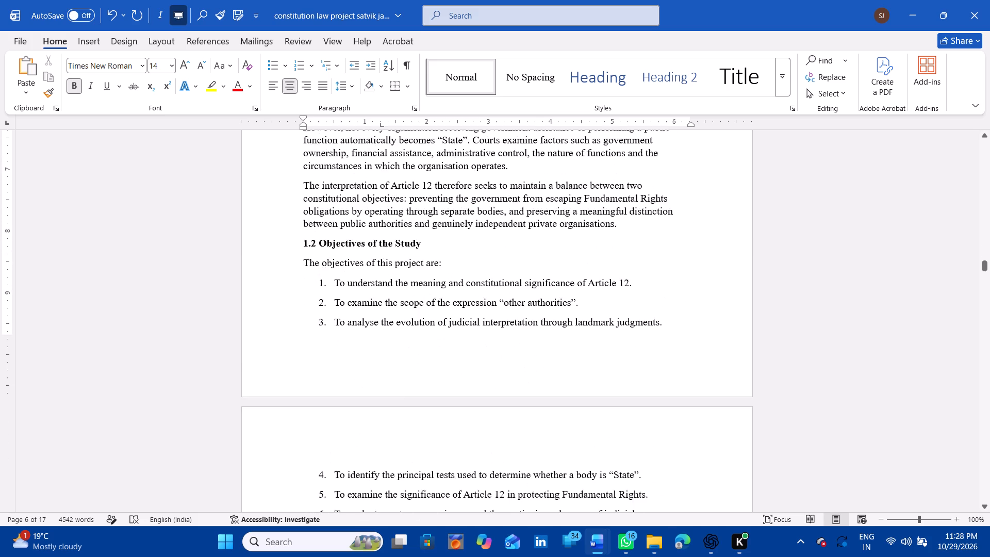
pyautogui.scroll(-3, 549, 337)
pyautogui.click(317, 198)
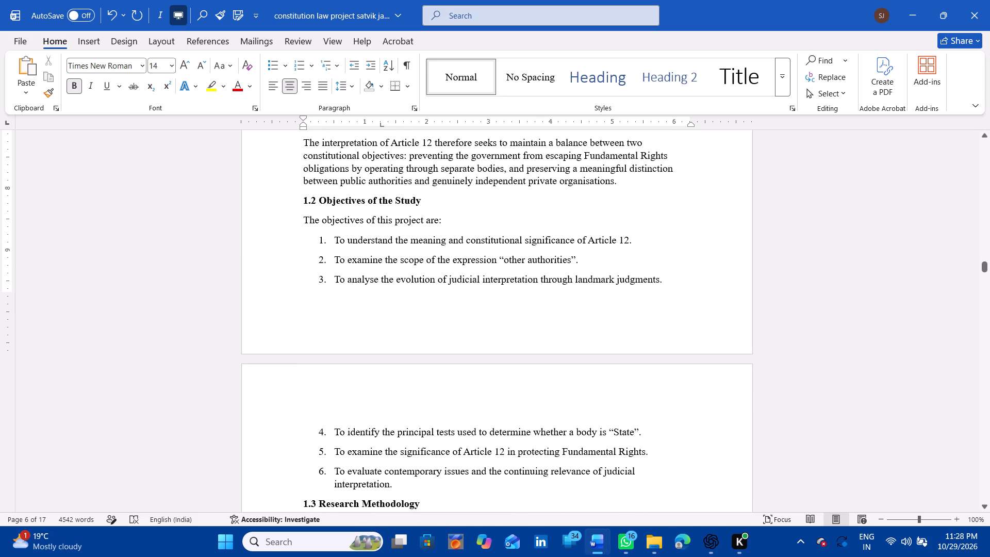
pyautogui.press('BackSpace')
pyautogui.press('BackSpace')
pyautogui.press('BackSpace')
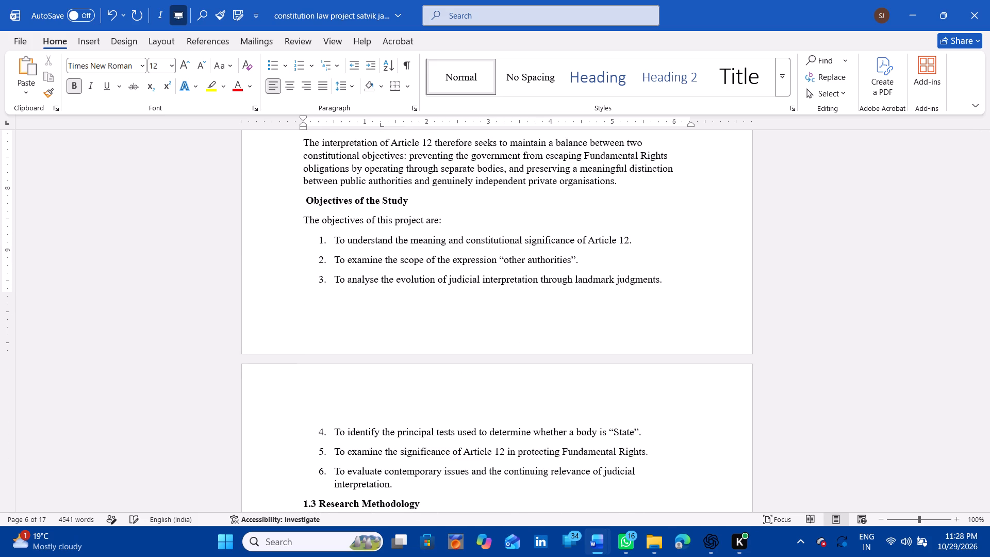
pyautogui.scroll(-2, 317, 198)
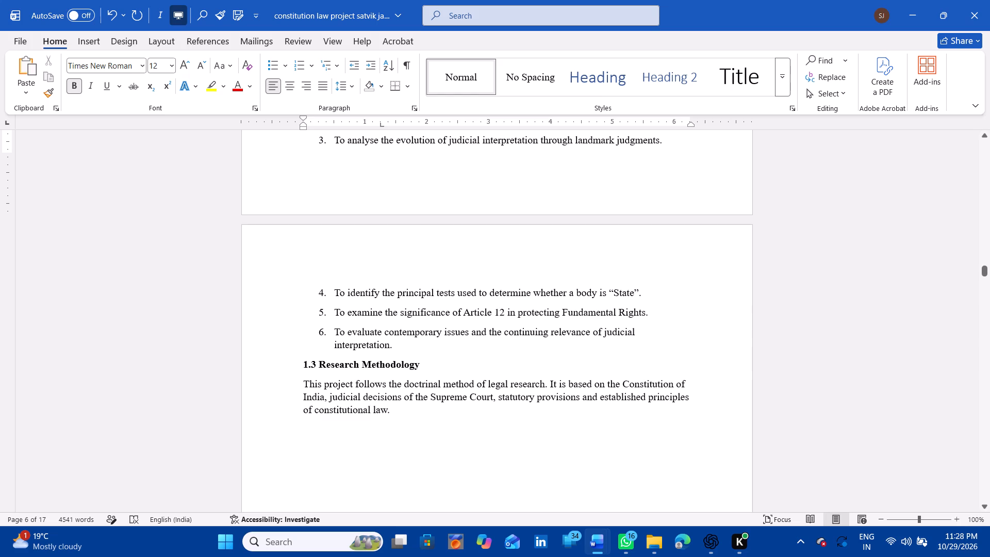
pyautogui.click(317, 363)
pyautogui.press('BackSpace')
pyautogui.press('BackSpace')
pyautogui.press('BackSpace')
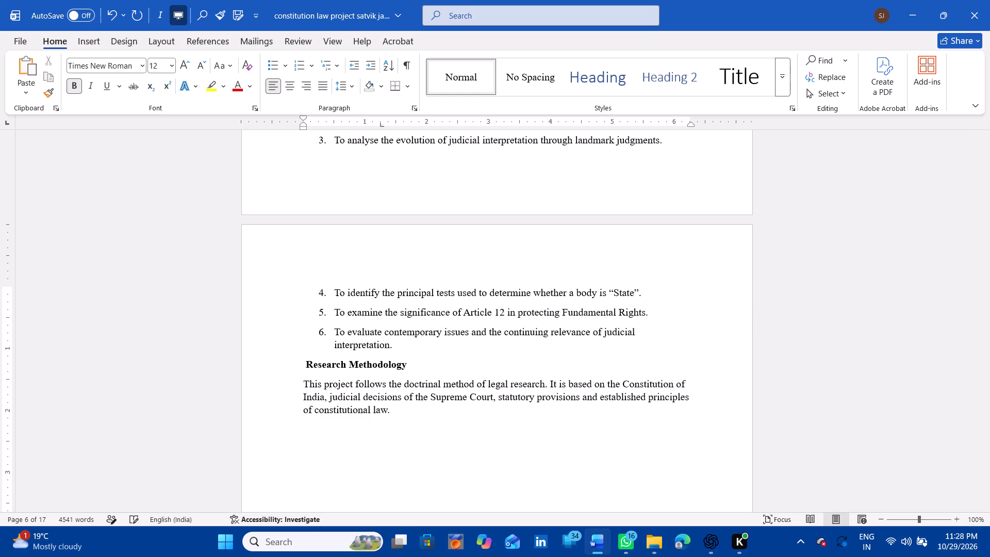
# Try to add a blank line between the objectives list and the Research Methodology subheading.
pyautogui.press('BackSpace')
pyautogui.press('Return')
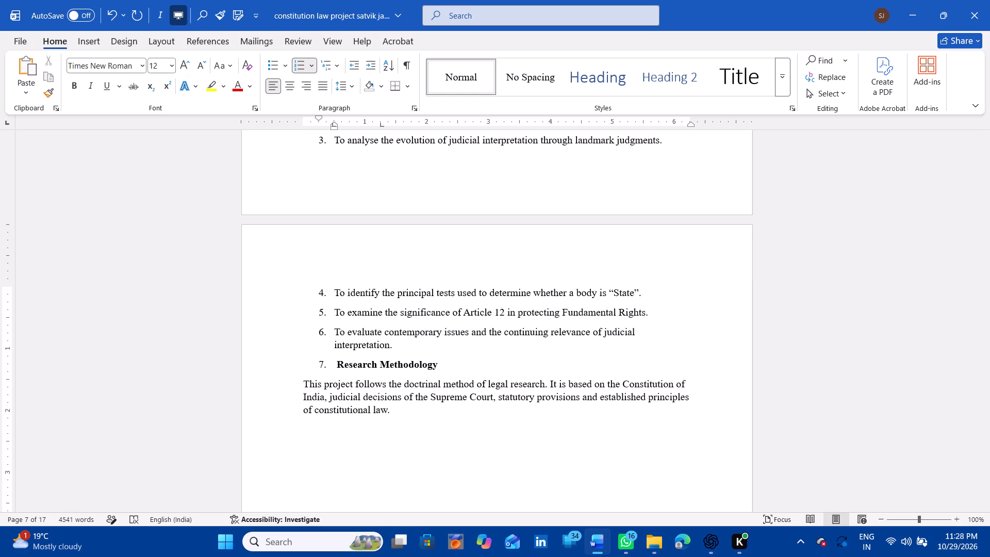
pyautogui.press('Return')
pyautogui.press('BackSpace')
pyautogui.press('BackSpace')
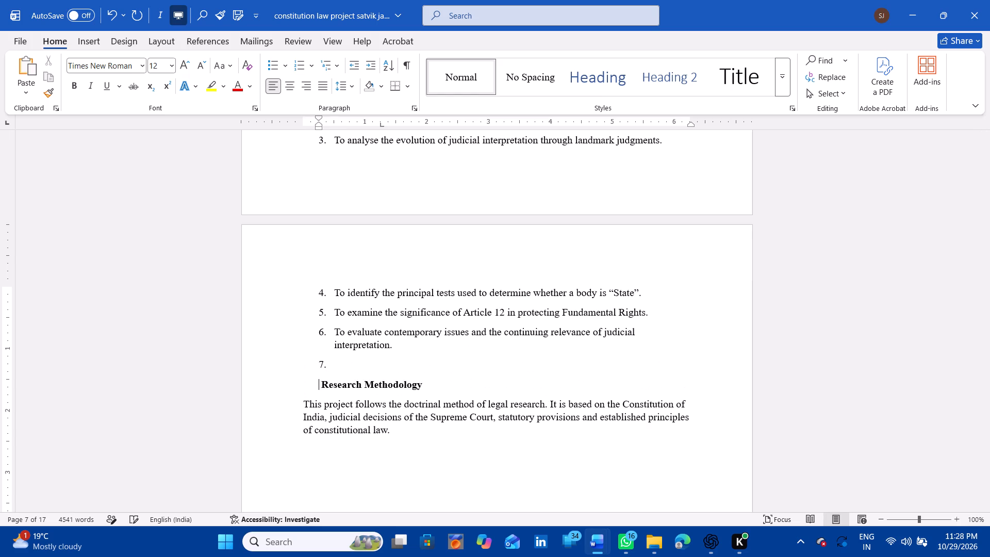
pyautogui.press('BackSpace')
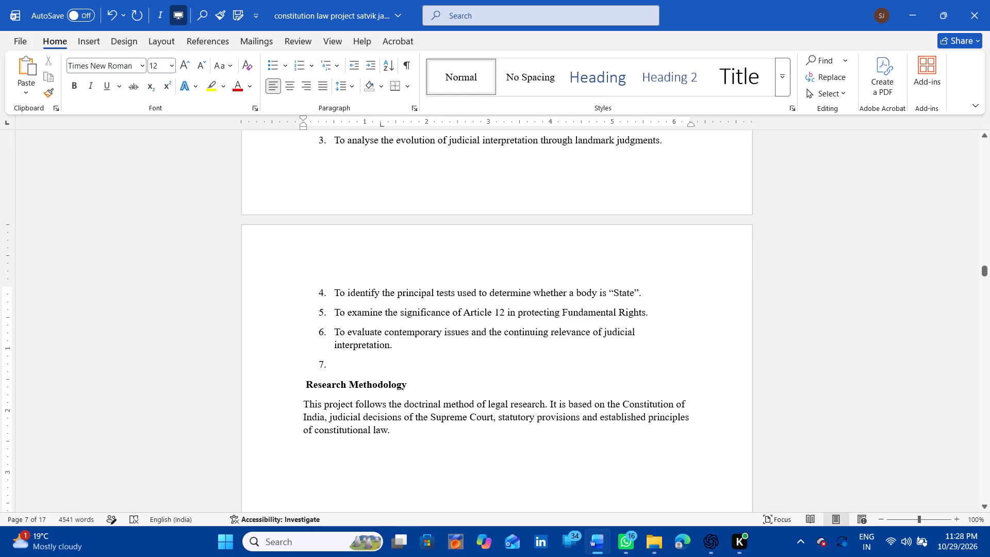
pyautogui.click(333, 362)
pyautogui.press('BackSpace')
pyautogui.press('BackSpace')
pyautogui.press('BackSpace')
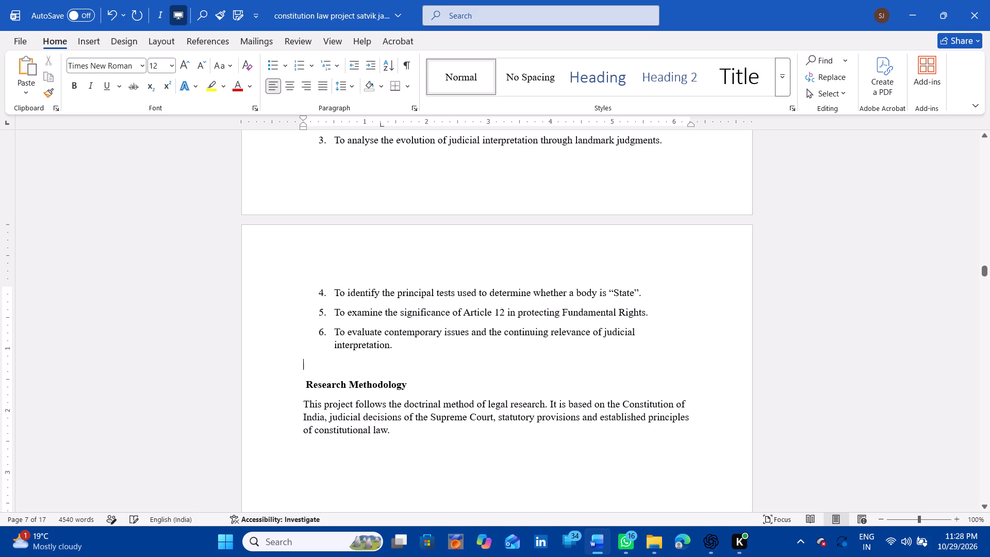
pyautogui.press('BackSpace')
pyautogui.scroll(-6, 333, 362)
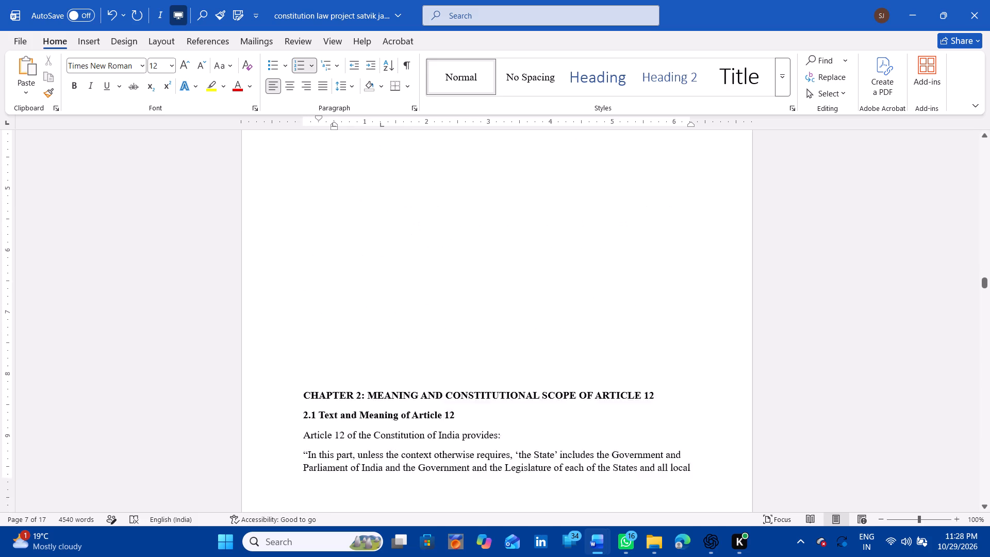
# Add blank lines after the Research Methodology text so the Chapter 2 heading starts on a new page.
pyautogui.scroll(-1, 333, 362)
pyautogui.scroll(1, 333, 362)
pyautogui.hscroll(1, 333, 362)
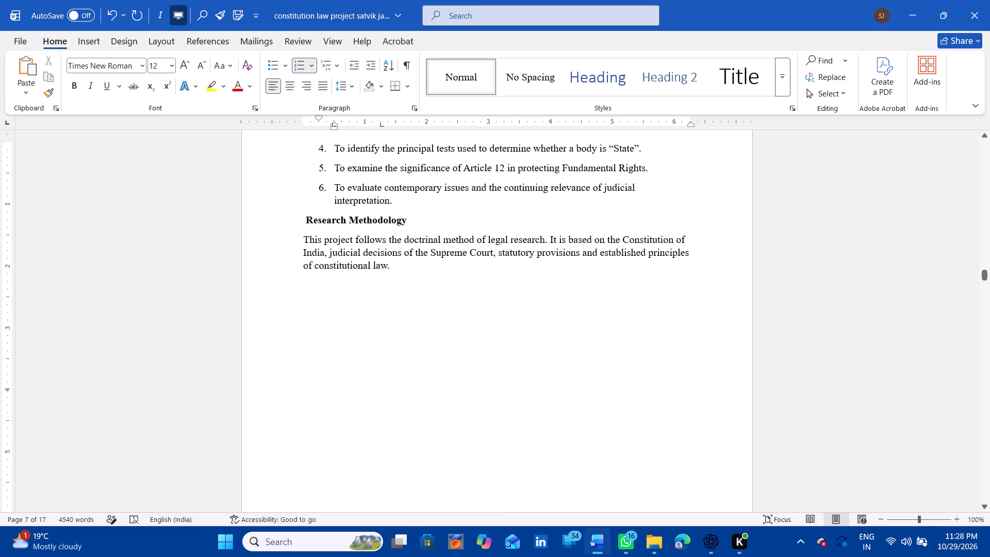
pyautogui.hscroll(1, 333, 362)
pyautogui.scroll(-1, 333, 362)
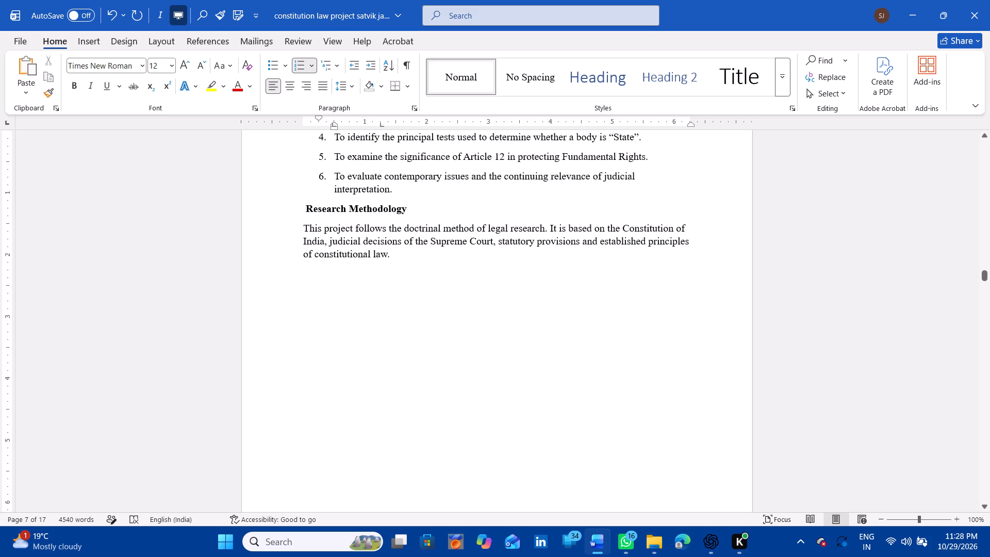
pyautogui.scroll(-1, 333, 362)
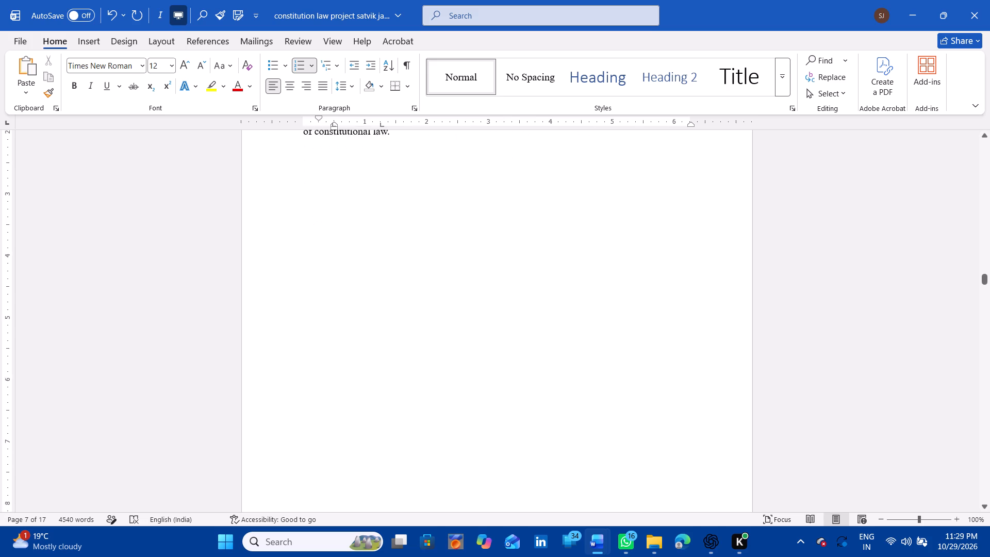
pyautogui.scroll(-1, 333, 362)
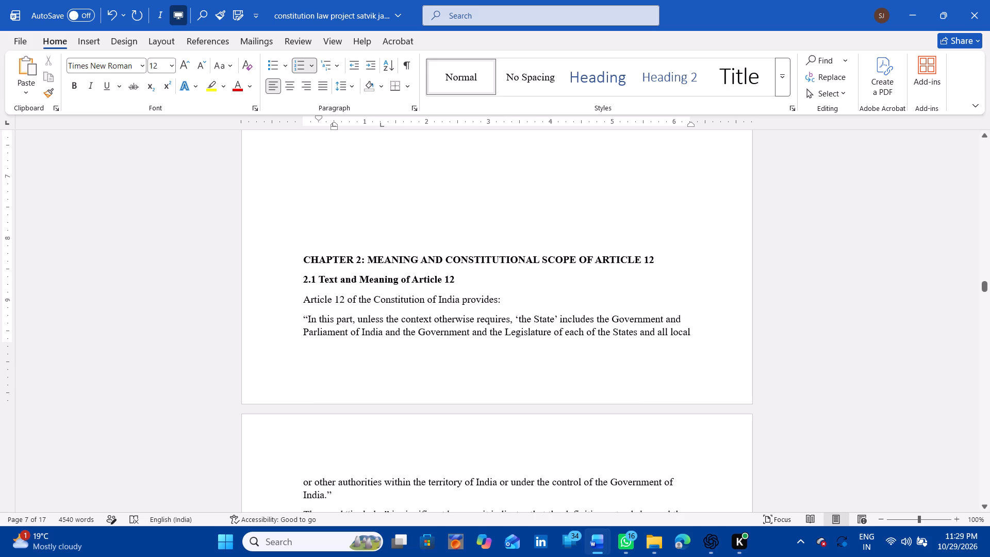
pyautogui.click(382, 199)
pyautogui.press('Return')
pyautogui.press('Return')
pyautogui.press('Return')
pyautogui.press('Return')
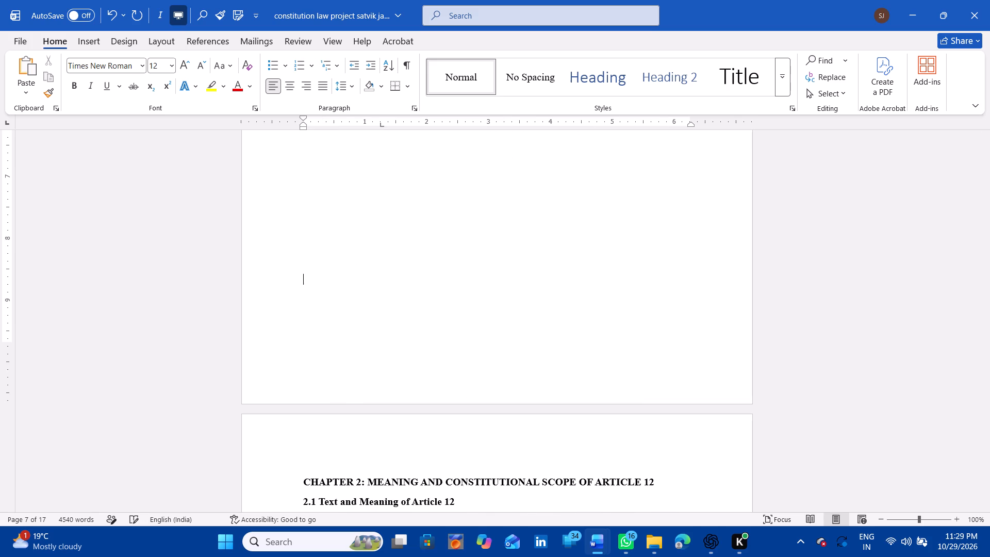
# Split the Chapter 2 heading after "CHAPTER 2:" into two lines, centre both and enlarge them to 14 pt.
pyautogui.scroll(-3, 382, 199)
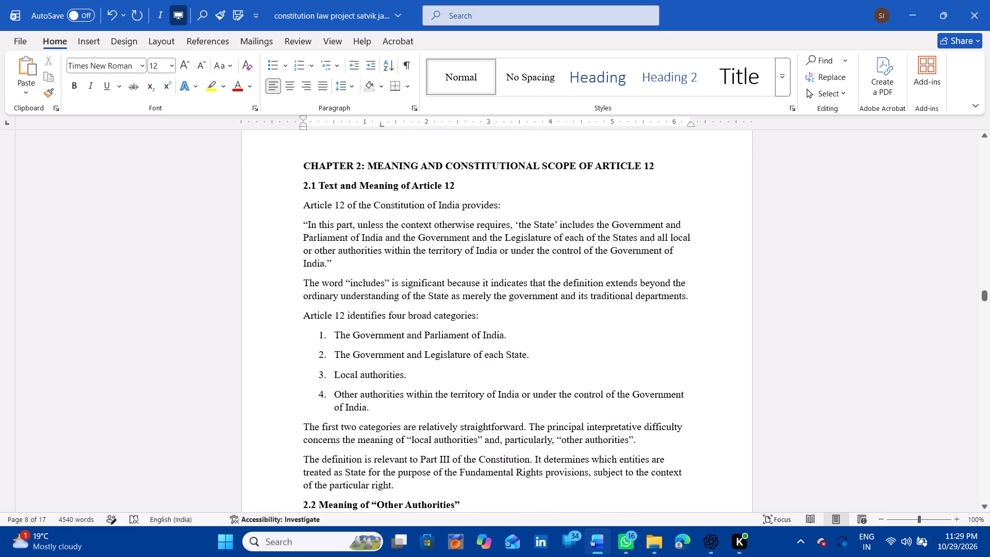
pyautogui.click(365, 163)
pyautogui.press('Return')
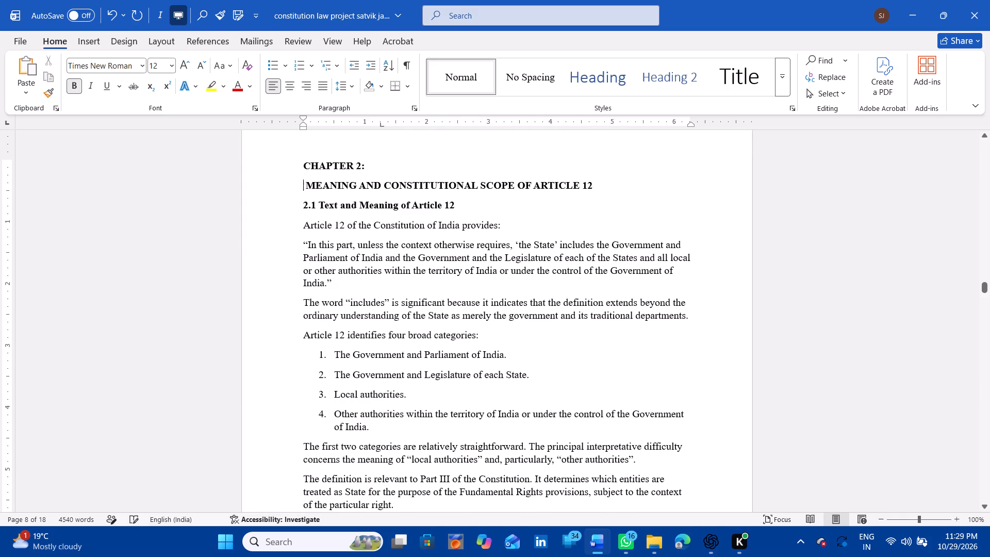
pyautogui.moveTo(259, 162); pyautogui.dragTo(265, 188)
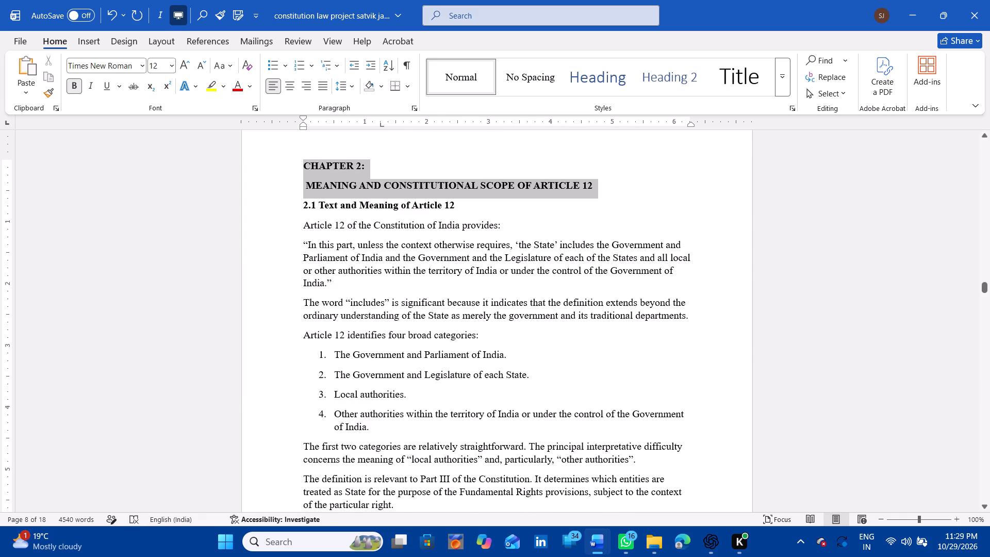
pyautogui.moveTo(265, 188); pyautogui.dragTo(265, 188)
pyautogui.click(290, 81)
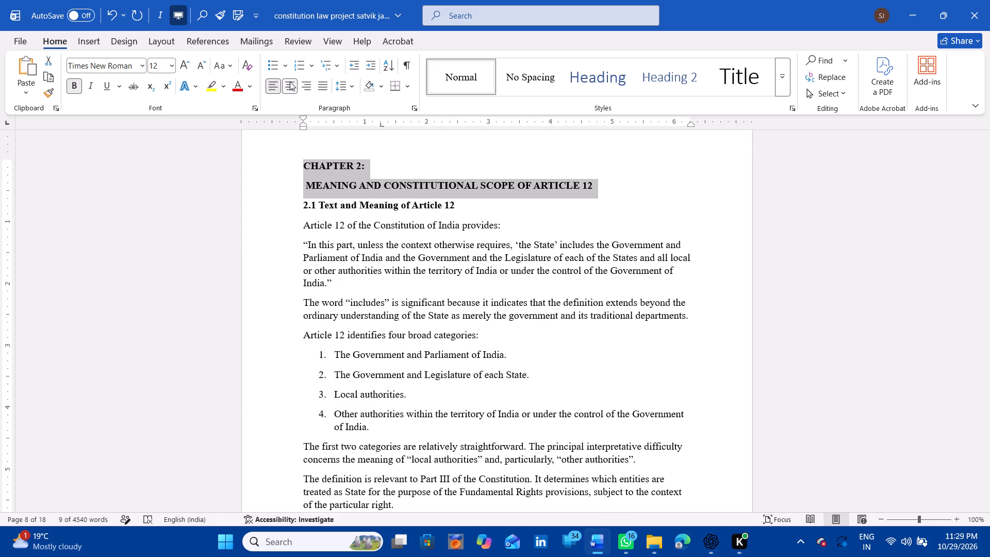
pyautogui.click(184, 66)
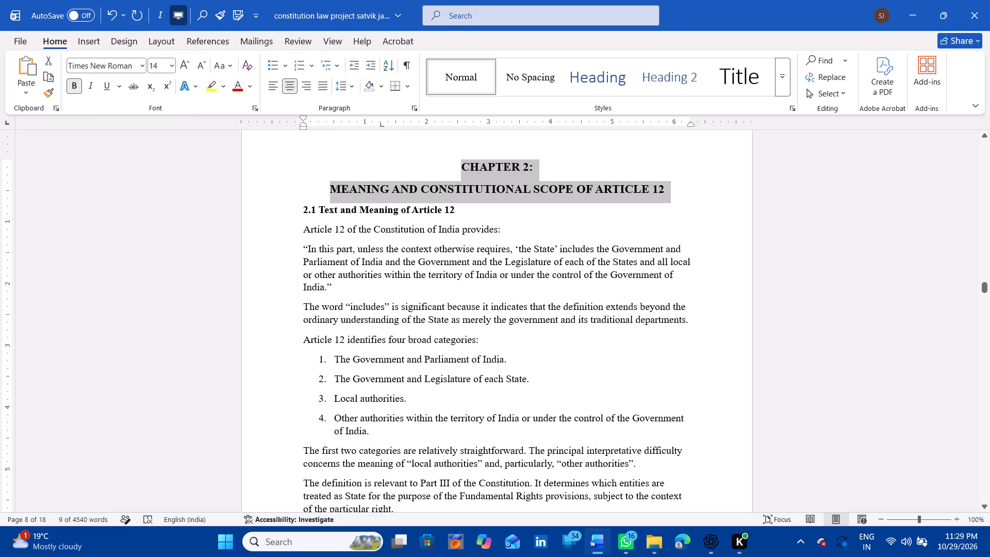
# Remove the number 2.1 from the "Text and Meaning of Article 12" subheading and underline it.
pyautogui.click(314, 214)
pyautogui.press('\\')
pyautogui.press('BackSpace')
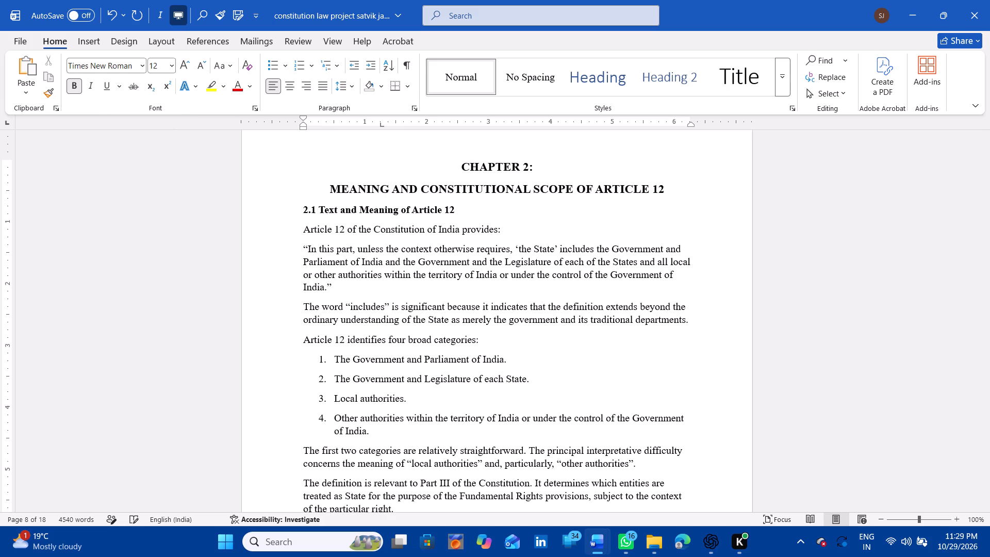
pyautogui.press('BackSpace')
pyautogui.press('BackSpace')
pyautogui.press('BackSpace')
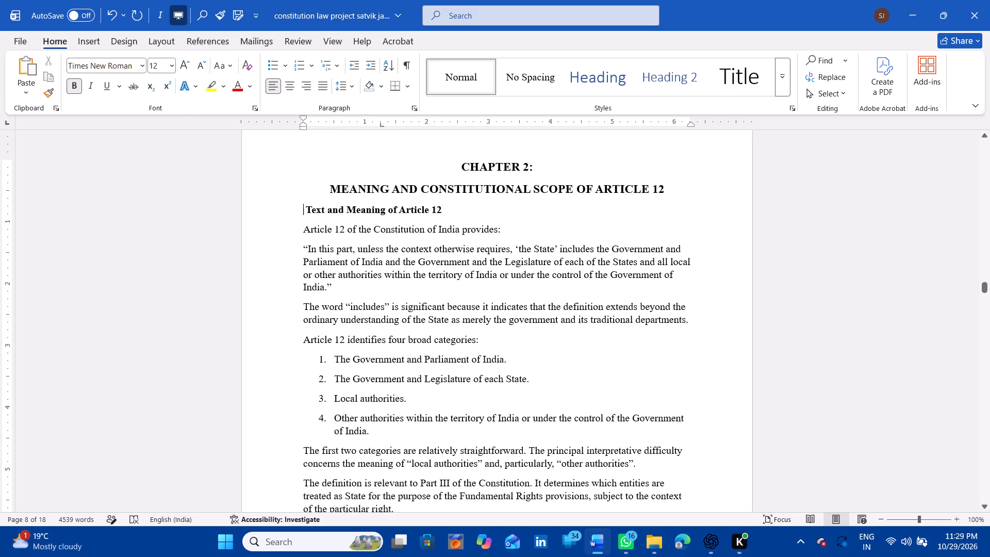
pyautogui.click(212, 210)
pyautogui.hotkey('ctrl', 'u')
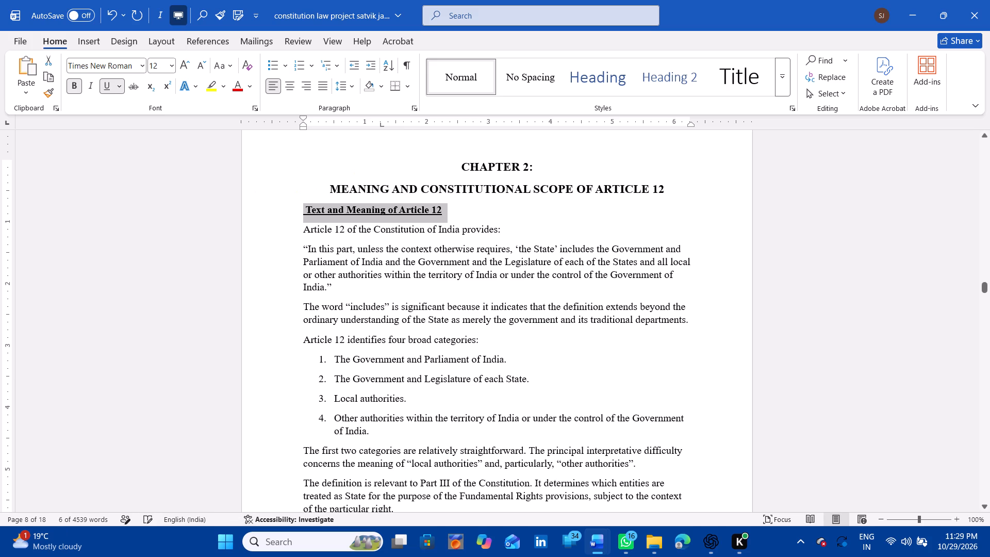
pyautogui.hscroll(1, 212, 210)
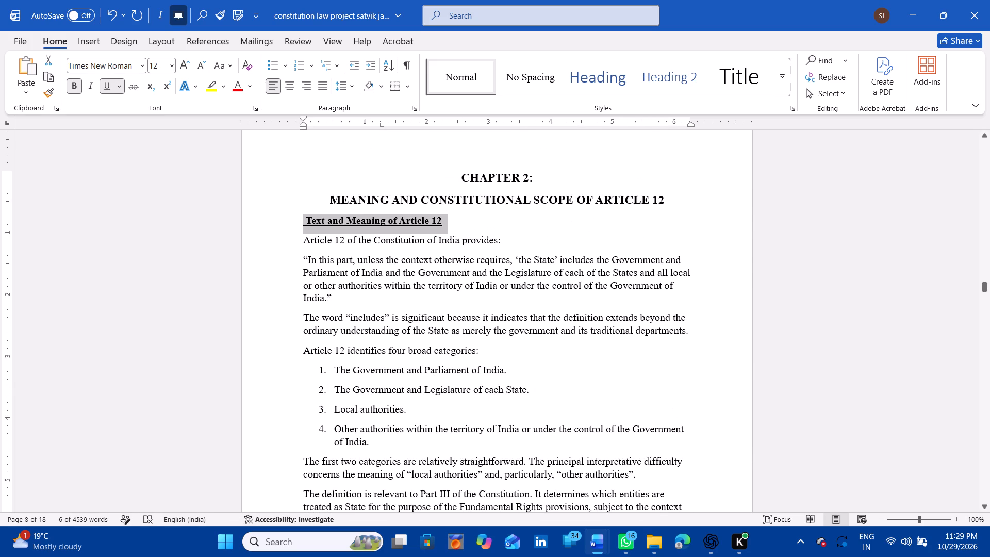
pyautogui.click(529, 263)
# Remove the number 2.2 from the "Meaning of 'Other Authorities'" subheading and underline it.
pyautogui.scroll(-2, 529, 263)
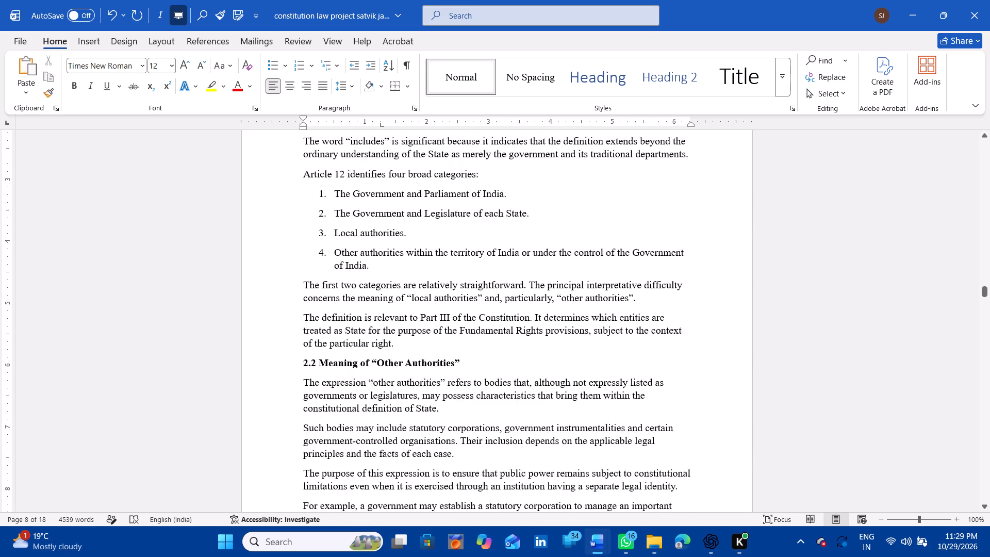
pyautogui.scroll(-2, 529, 263)
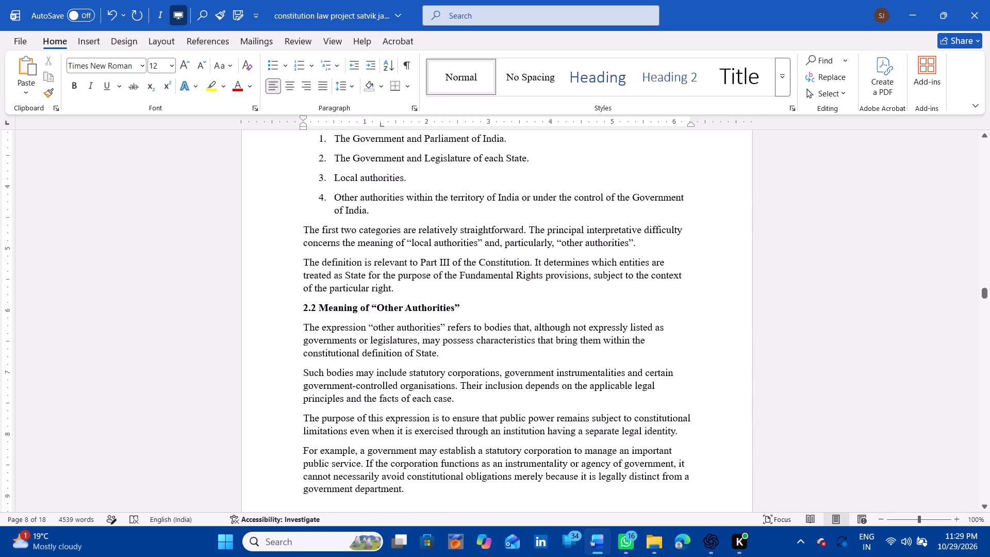
pyautogui.click(318, 308)
pyautogui.press('BackSpace')
pyautogui.press('BackSpace')
pyautogui.press('BackSpace')
pyautogui.press('BackSpace')
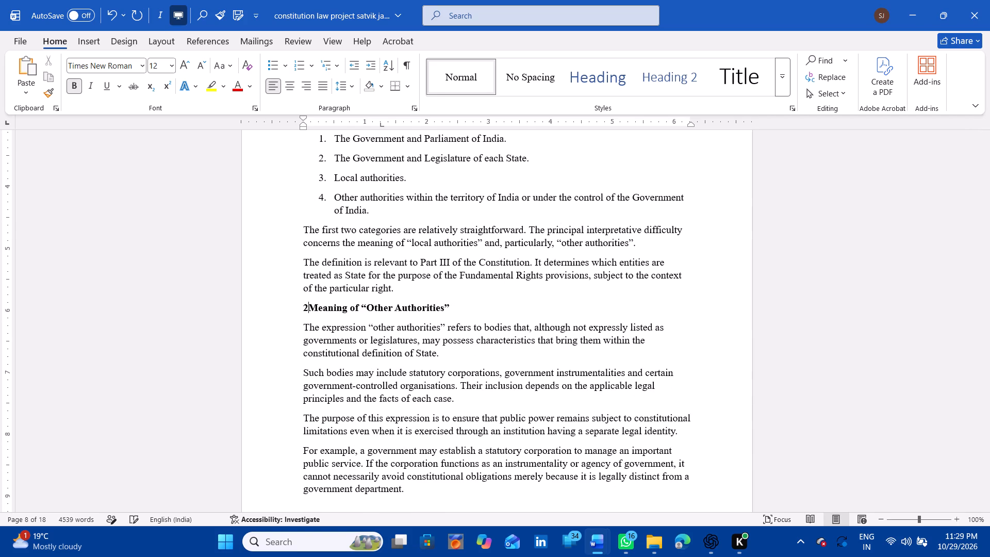
pyautogui.click(125, 320)
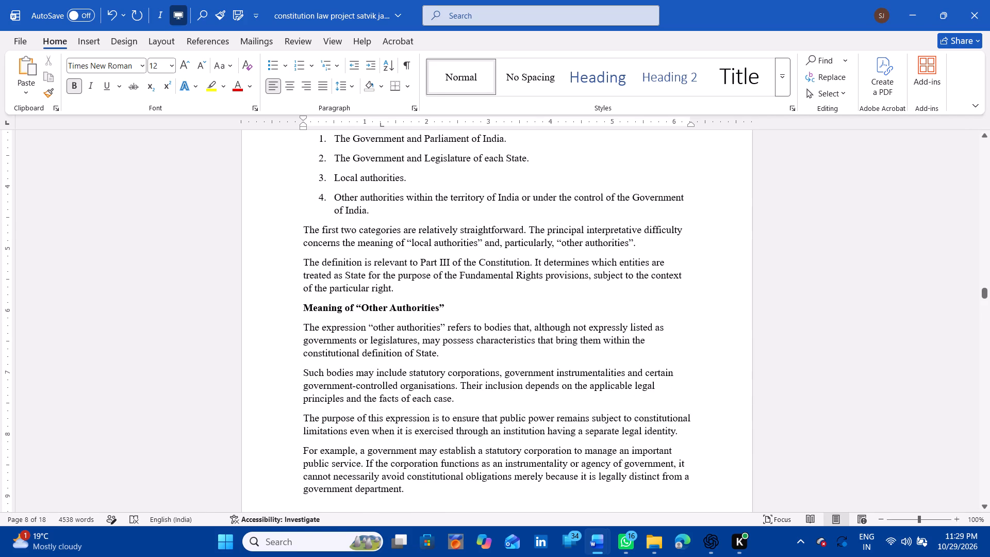
pyautogui.hotkey('ctrl', 'u')
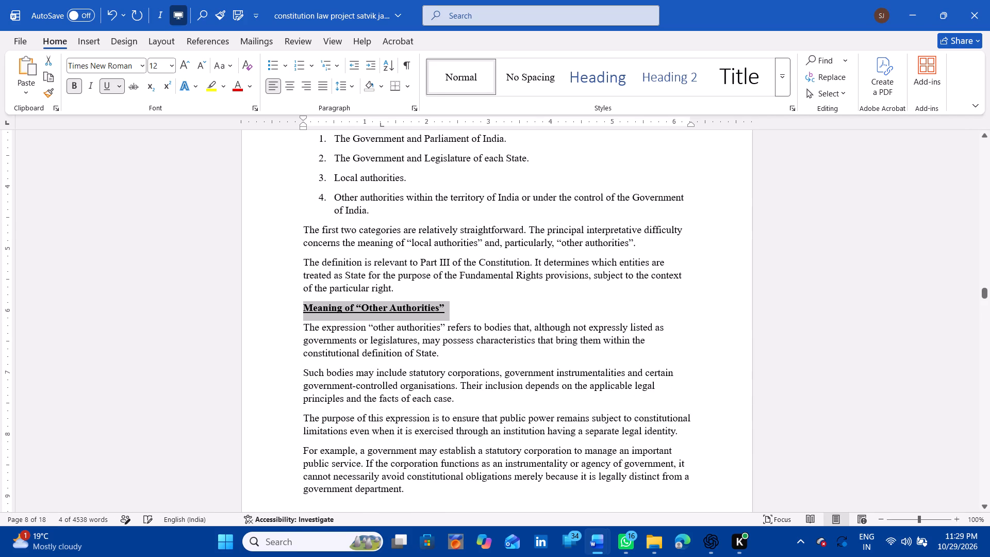
# Underline the "Relationship Between Article 12 and Fundamental Rights" subheading and remove its number 2.3.
pyautogui.scroll(-5, 125, 320)
pyautogui.click(206, 342)
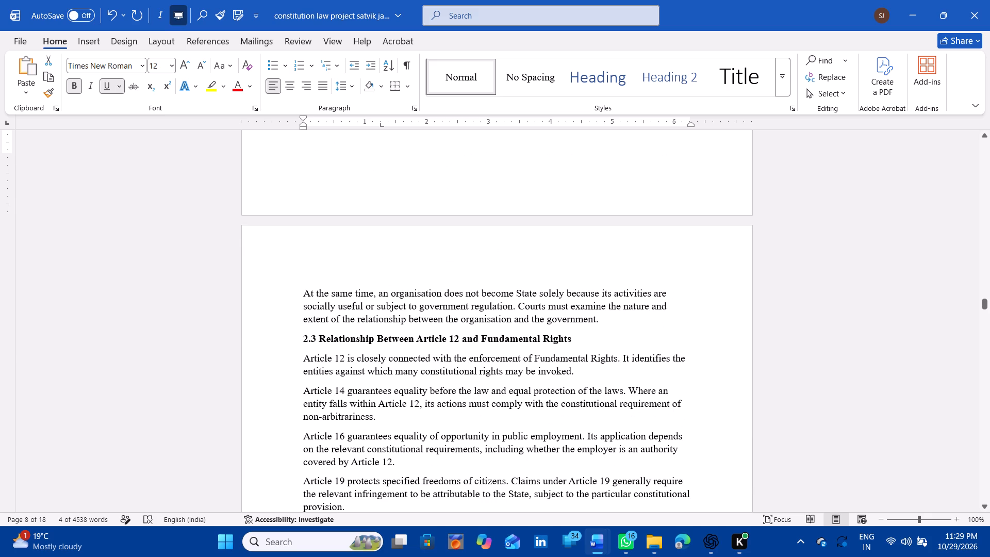
pyautogui.hotkey('ctrl', 'u')
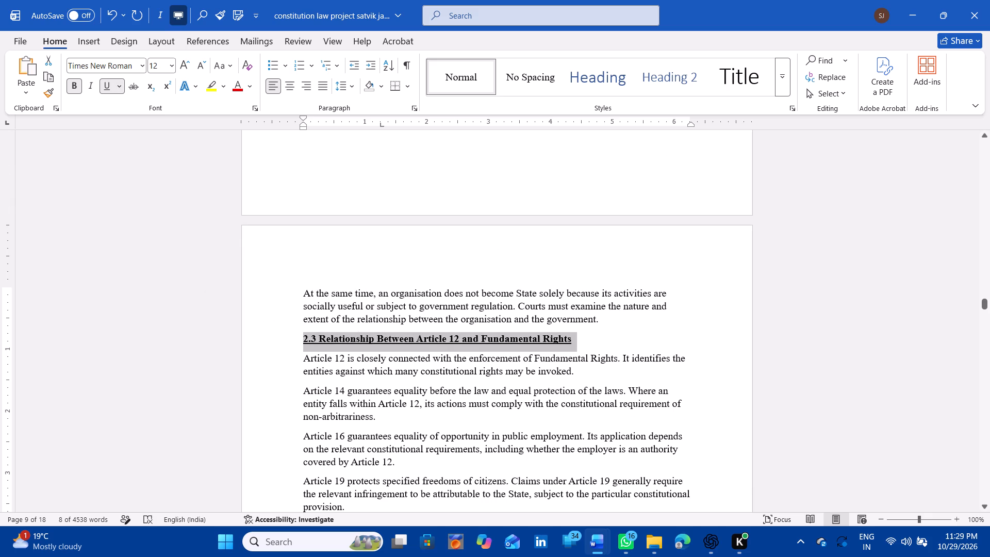
pyautogui.click(315, 334)
pyautogui.press('BackSpace')
pyautogui.press('BackSpace')
pyautogui.press('BackSpace')
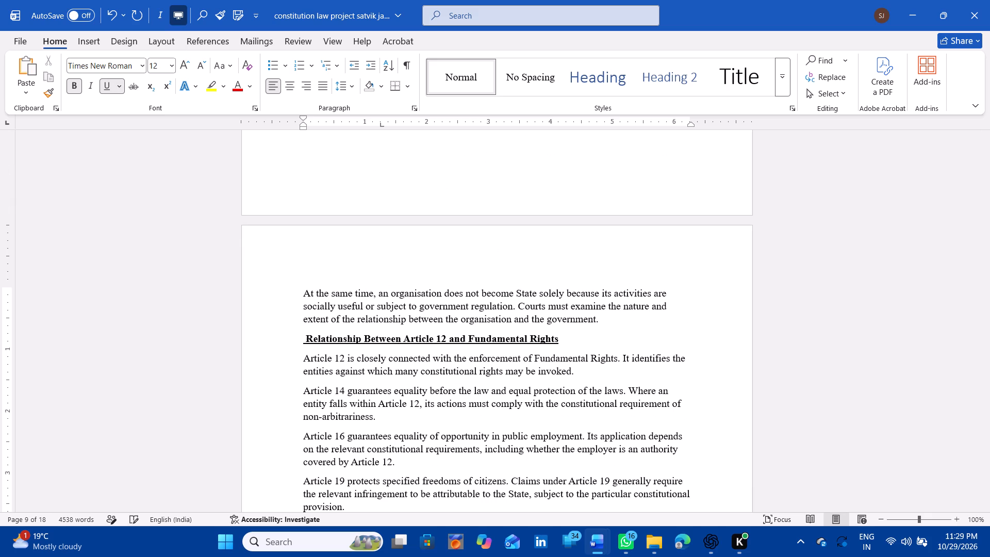
# Underline the "Meaning of Local Authorities" subheading and remove its number 2.4.
pyautogui.scroll(-6, 315, 334)
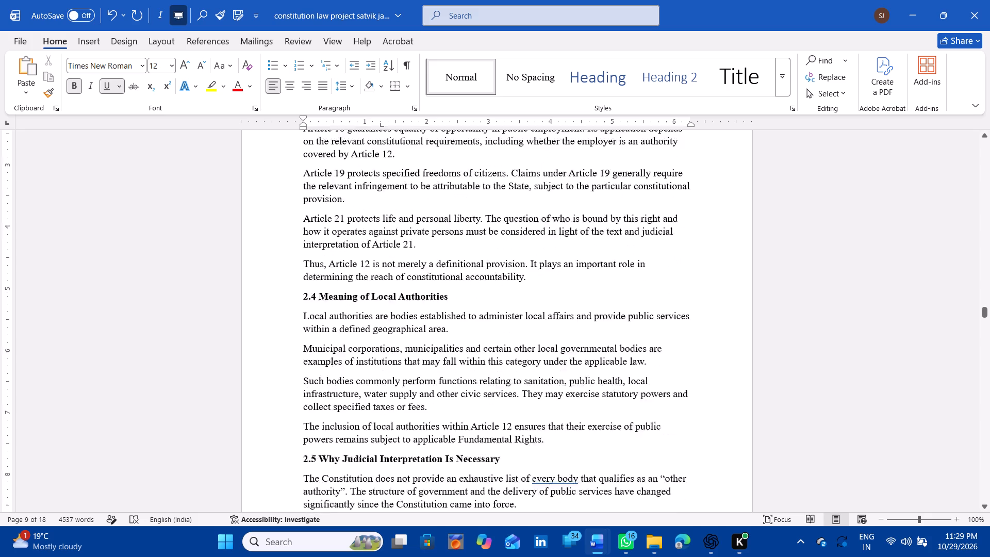
pyautogui.scroll(-1, 315, 334)
pyautogui.click(183, 257)
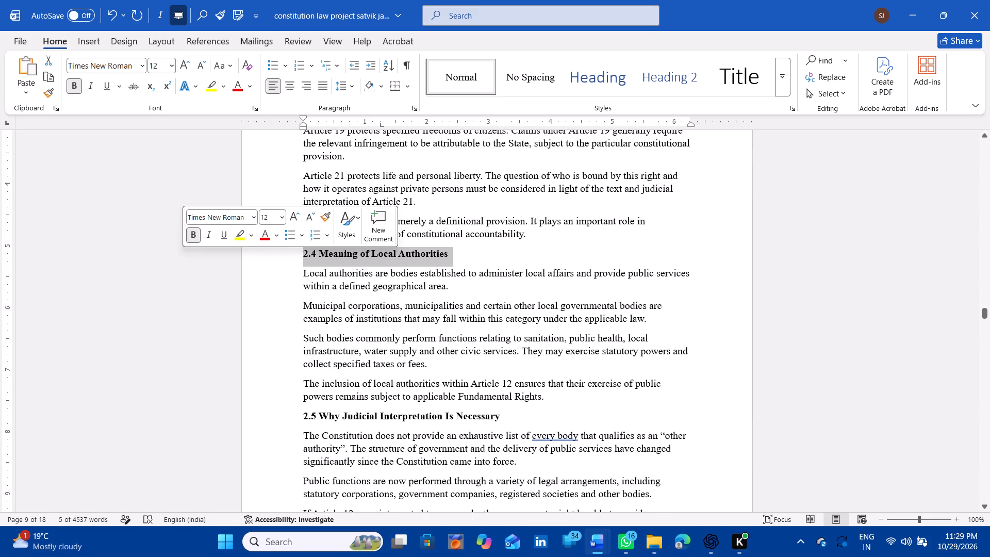
pyautogui.hotkey('ctrl', 'u')
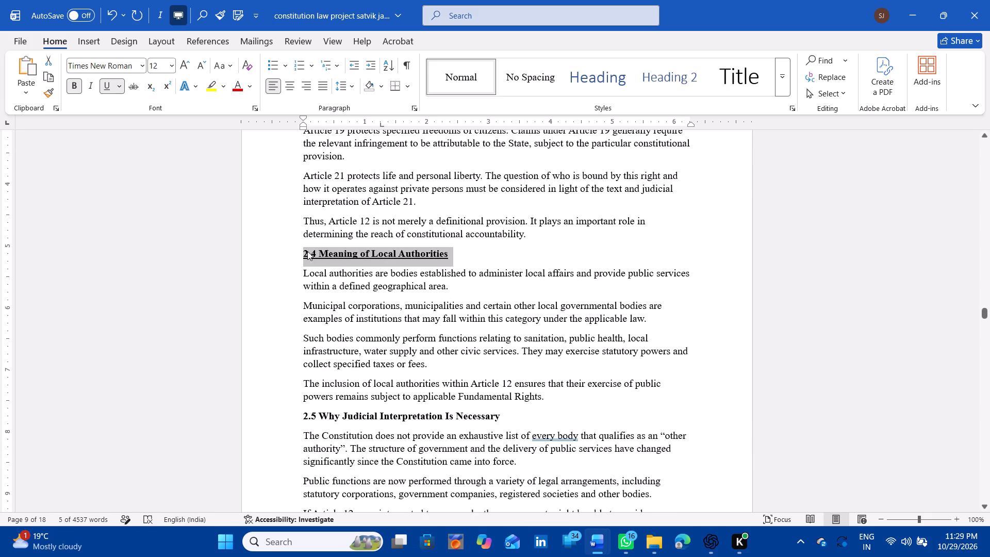
pyautogui.click(316, 251)
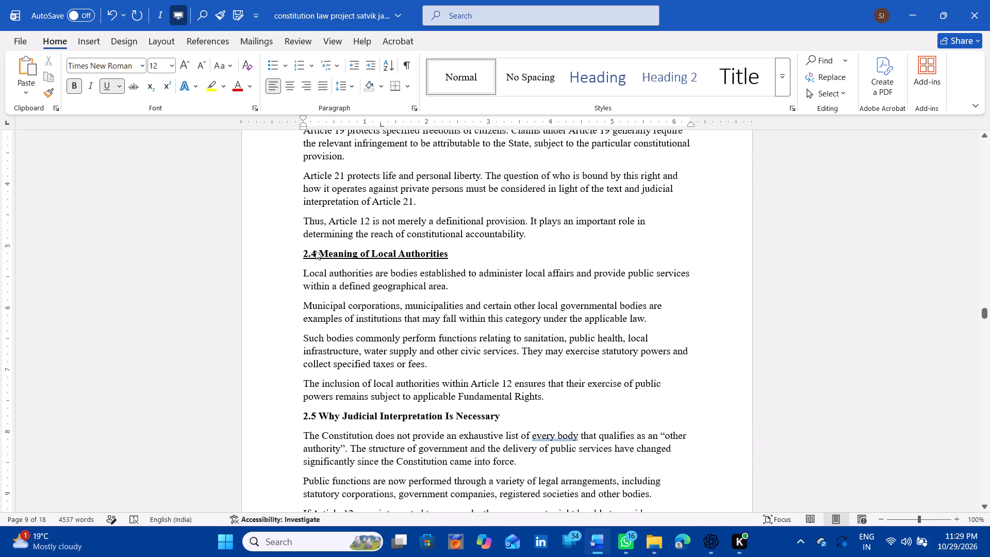
pyautogui.press('BackSpace')
pyautogui.press('BackSpace')
pyautogui.press('BackSpace')
# Underline the "Why Judicial Interpretation Is Necessary" subheading and remove its number 2.5.
pyautogui.scroll(-2, 316, 251)
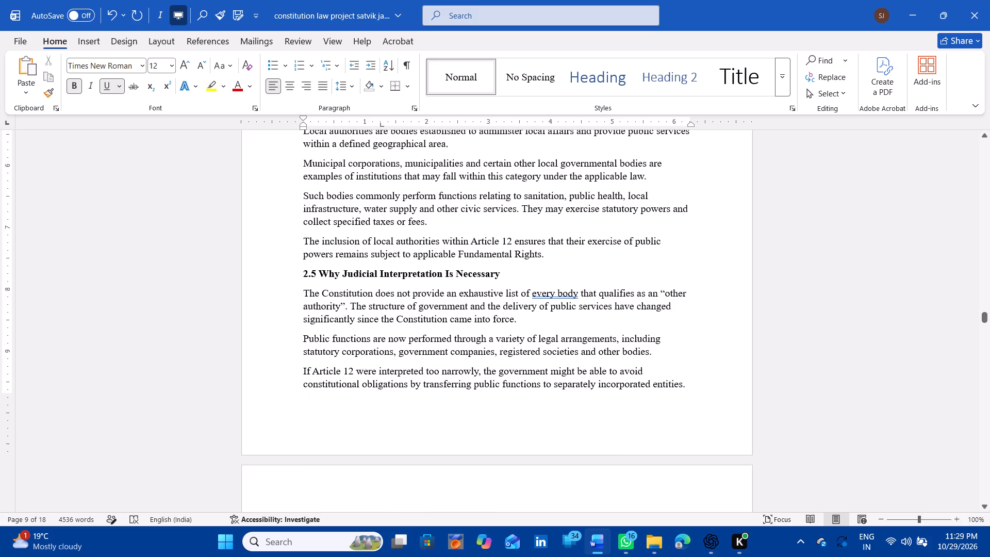
pyautogui.click(254, 280)
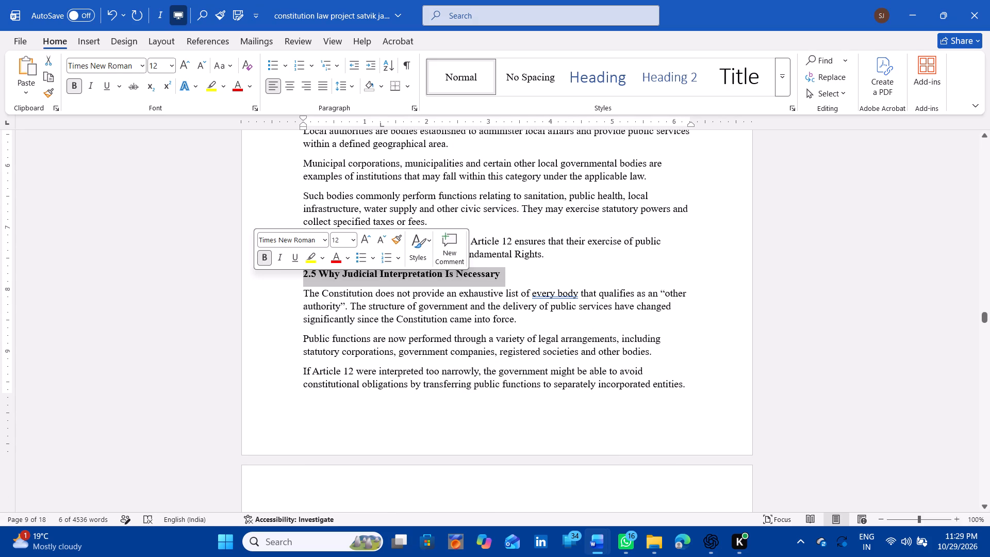
pyautogui.hotkey('ctrl', 'u')
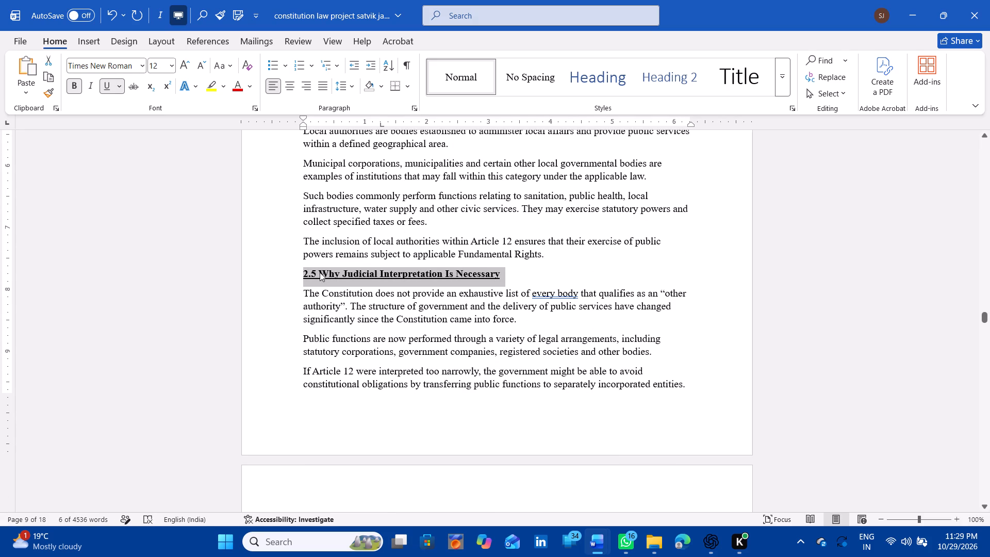
pyautogui.click(317, 273)
pyautogui.press('BackSpace')
pyautogui.press('BackSpace')
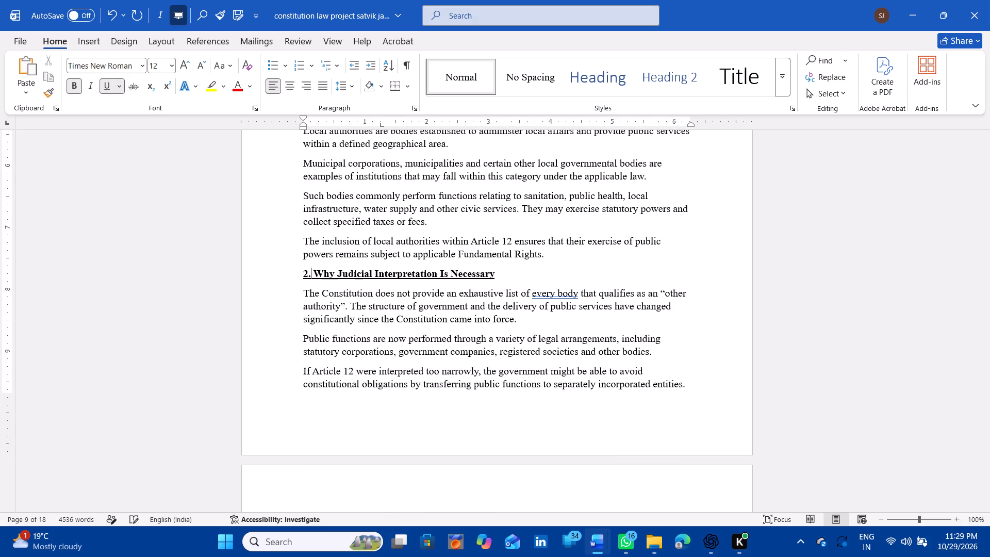
pyautogui.press('BackSpace')
# Insert blank paragraphs after the last paragraph of Chapter 2 so the Chapter 3 heading starts on a new page.
pyautogui.scroll(-5, 317, 273)
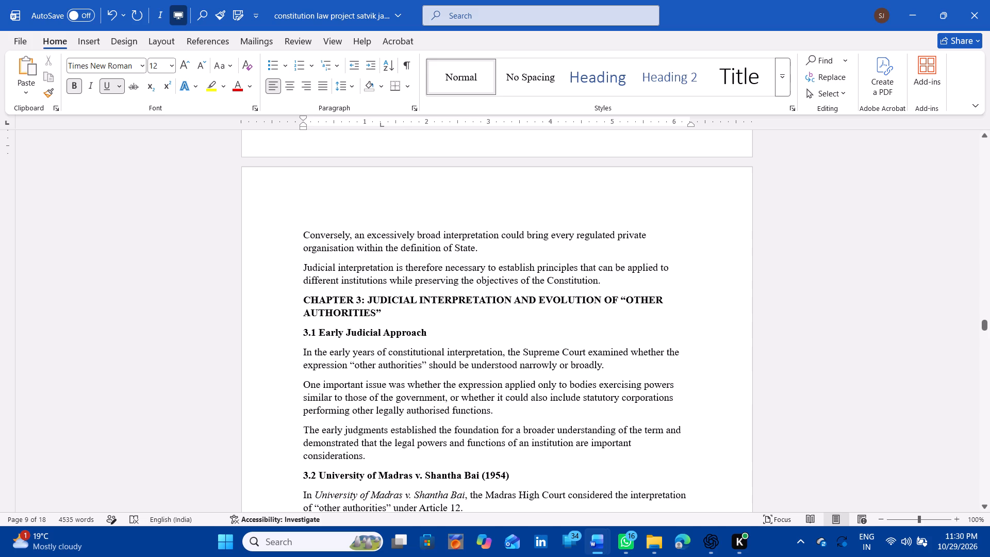
pyautogui.click(617, 276)
pyautogui.press('Return')
pyautogui.press('Return')
pyautogui.press('Return')
pyautogui.press('Return')
pyautogui.press('Return')
pyautogui.press('Return')
pyautogui.press('Return')
pyautogui.press('Return')
pyautogui.press('Return')
pyautogui.press('Return')
pyautogui.press('Return')
pyautogui.press('Return')
pyautogui.press('Return')
pyautogui.press('Return')
pyautogui.press('Return')
pyautogui.press('Return')
pyautogui.press('Return')
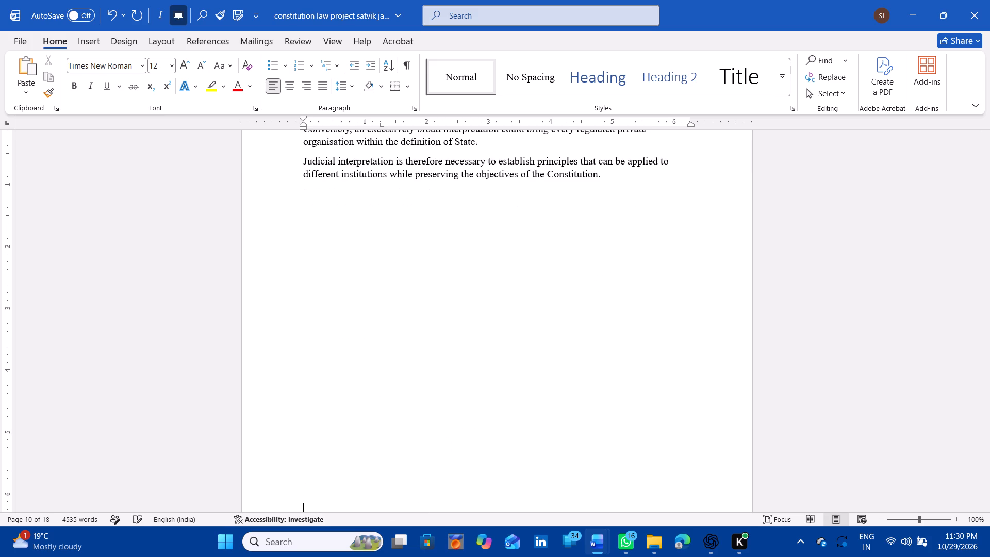
pyautogui.press('Return')
pyautogui.press('Return')
pyautogui.press('Return')
pyautogui.press('Return')
pyautogui.press('Return')
pyautogui.press('Return')
pyautogui.press('Return')
pyautogui.press('Return')
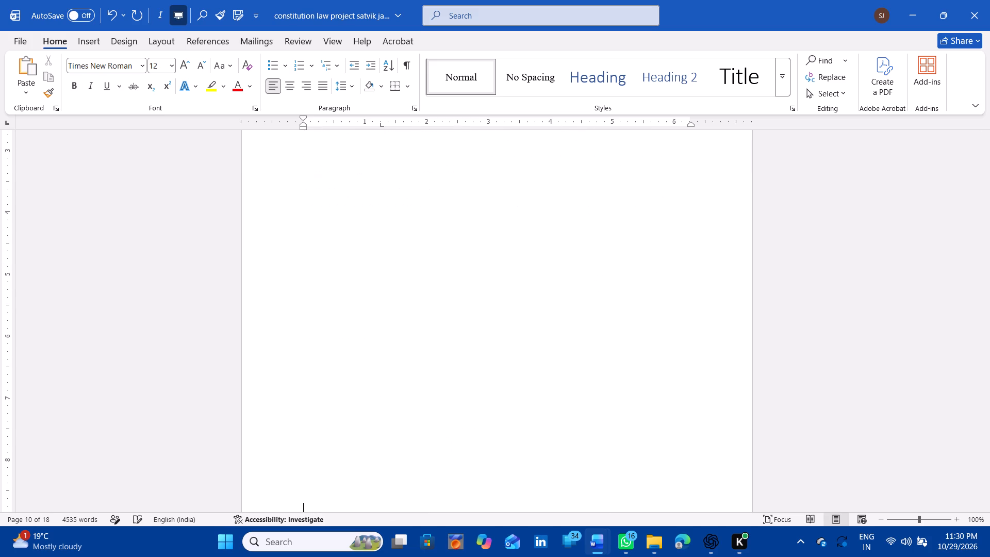
pyautogui.press('Return')
pyautogui.scroll(-2, 617, 276)
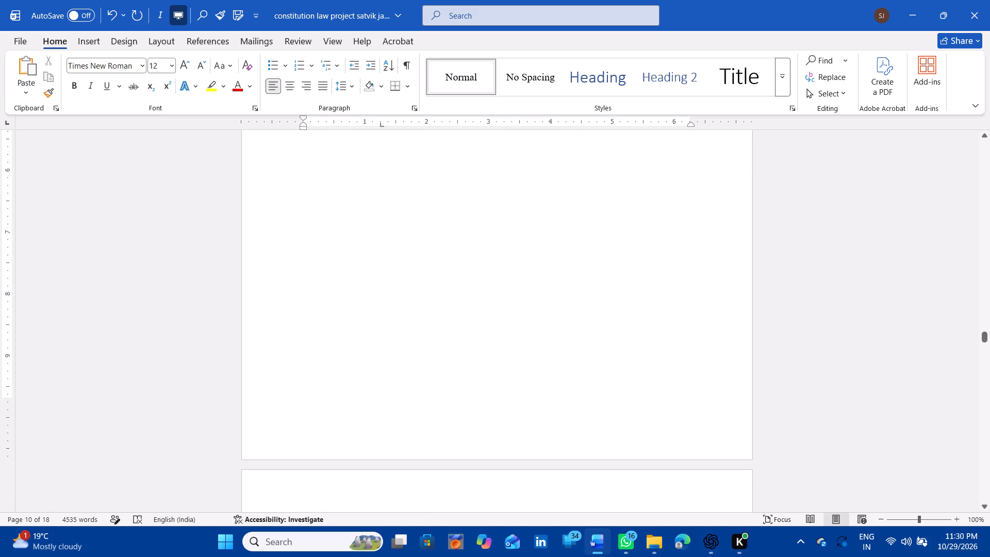
pyautogui.scroll(-4, 617, 276)
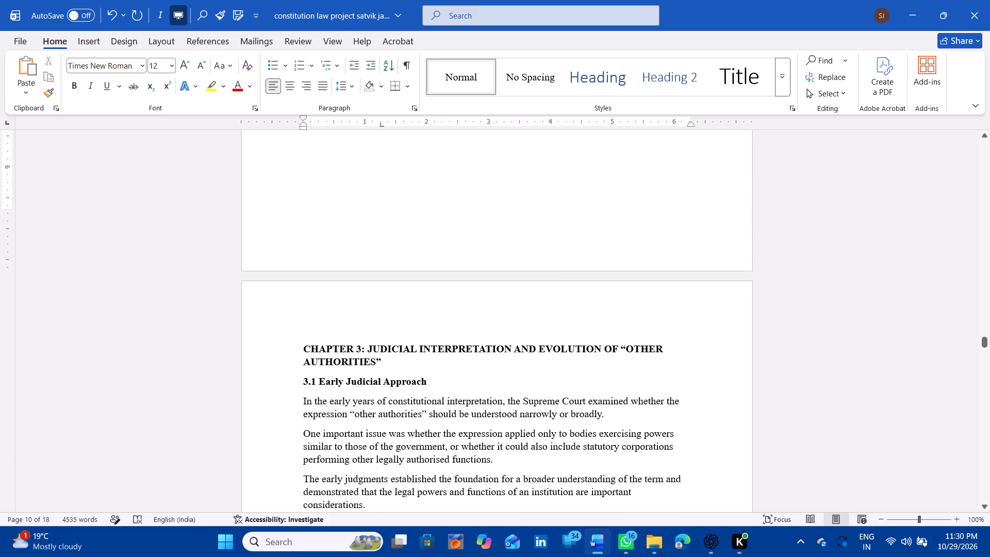
# Split the Chapter 3 heading after "CHAPTER 3:" so its title is on a separate line, keeping both lines atop the new page.
pyautogui.click(369, 342)
pyautogui.press('Return')
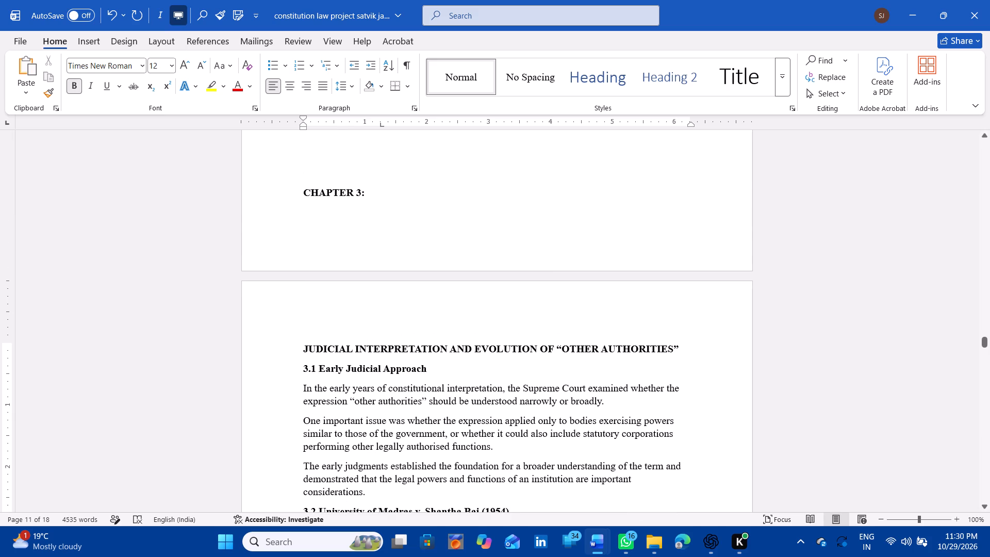
pyautogui.click(303, 159)
pyautogui.press('Return')
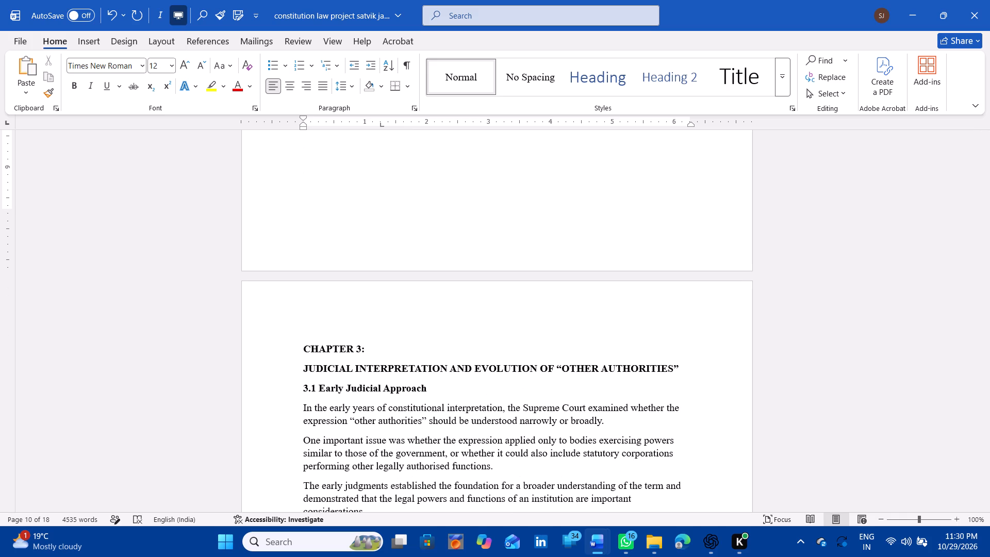
# Set both lines of the Chapter 3 heading to 14 pt and centre them.
pyautogui.moveTo(230, 343); pyautogui.dragTo(230, 365)
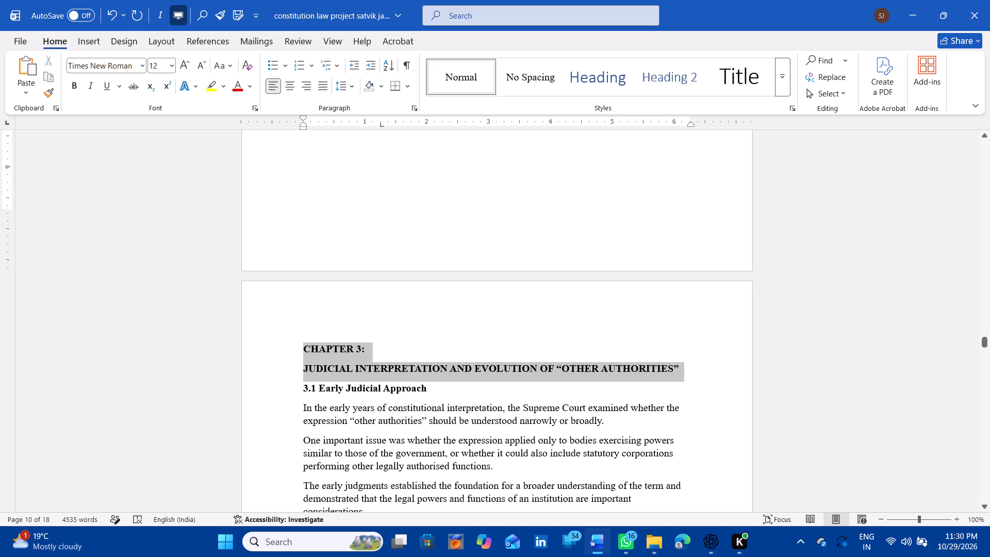
pyautogui.moveTo(230, 365); pyautogui.dragTo(230, 364)
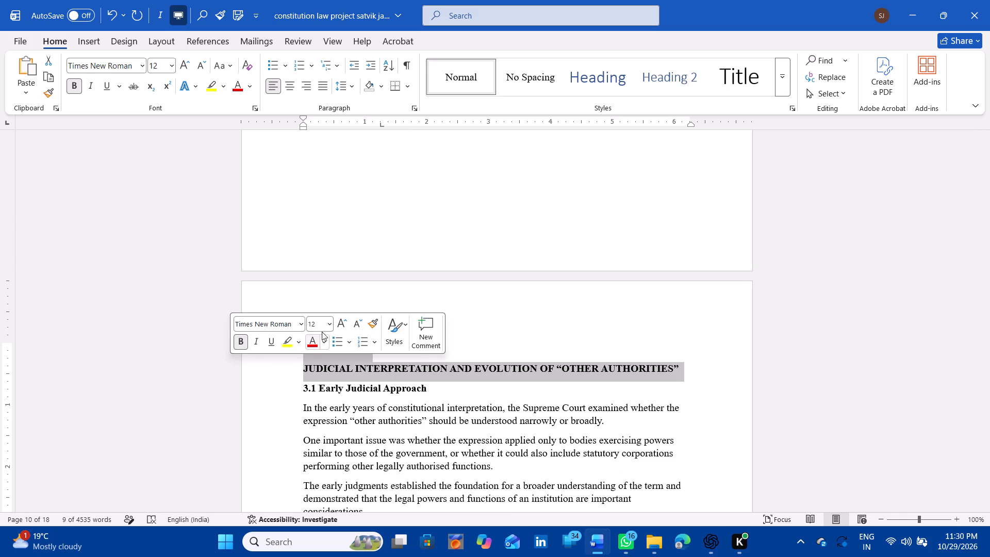
pyautogui.click(339, 326)
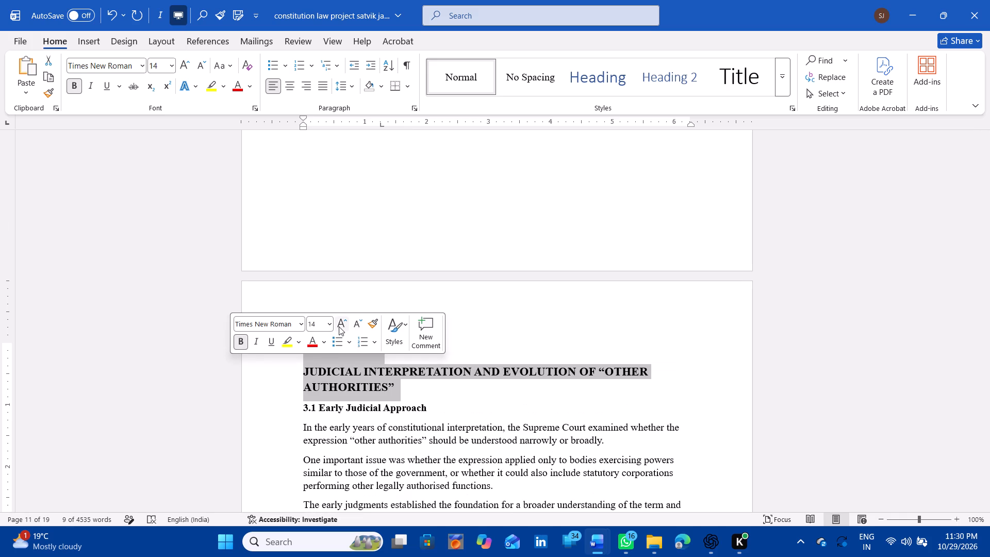
pyautogui.click(342, 287)
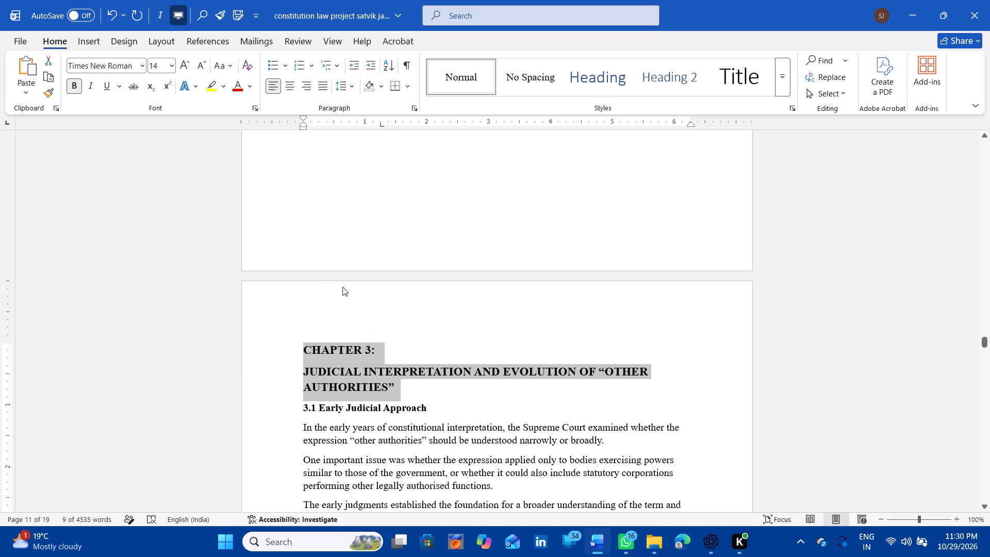
pyautogui.moveTo(260, 351); pyautogui.dragTo(272, 388)
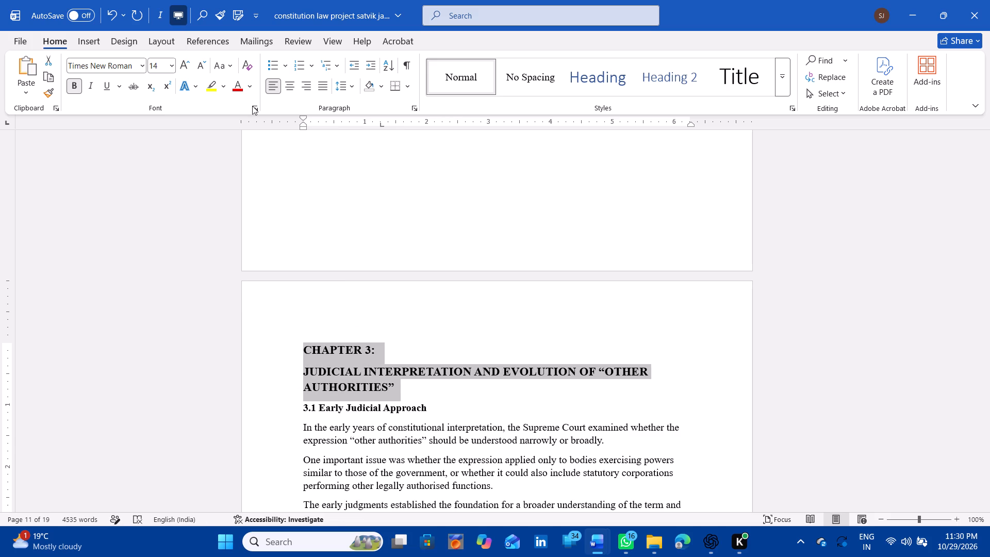
pyautogui.click(287, 82)
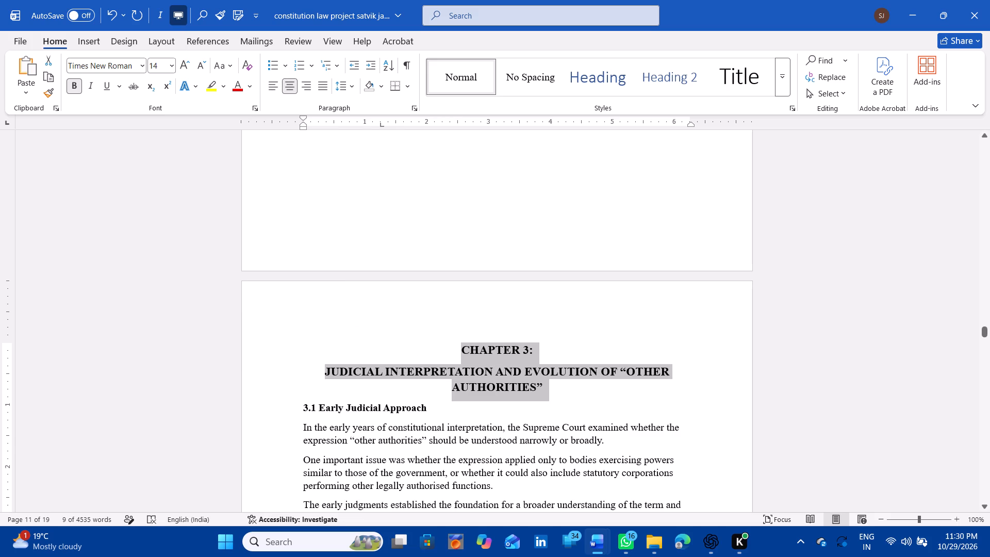
pyautogui.click(294, 352)
pyautogui.click(287, 371)
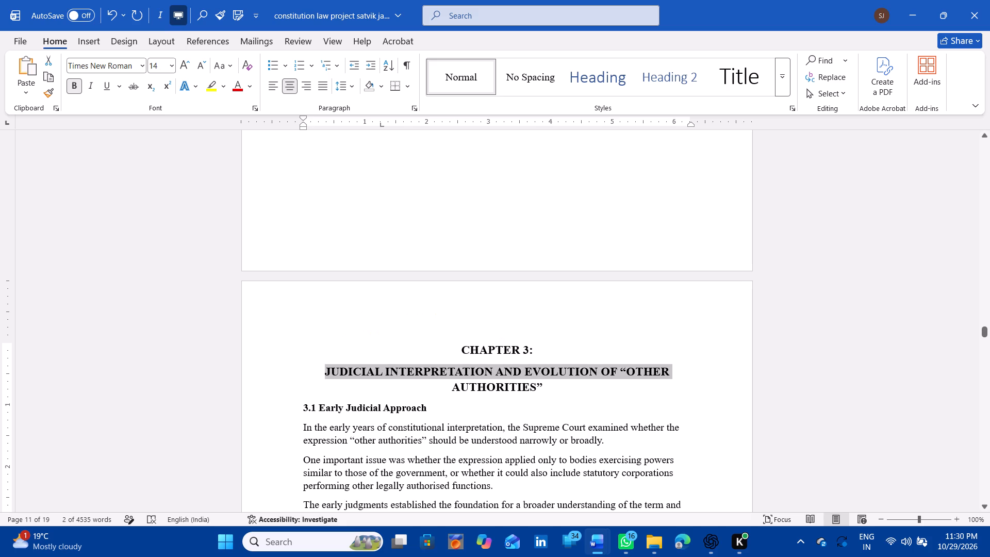
pyautogui.click(287, 371)
# Underline the "Early Judicial Approach" subheading and remove its number 3.1.
pyautogui.scroll(-3, 400, 270)
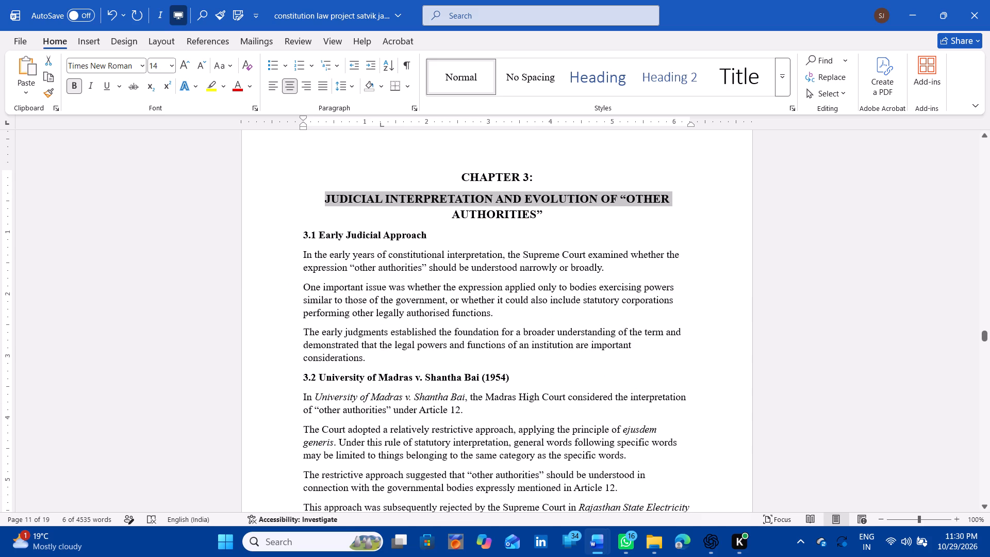
pyautogui.click(216, 240)
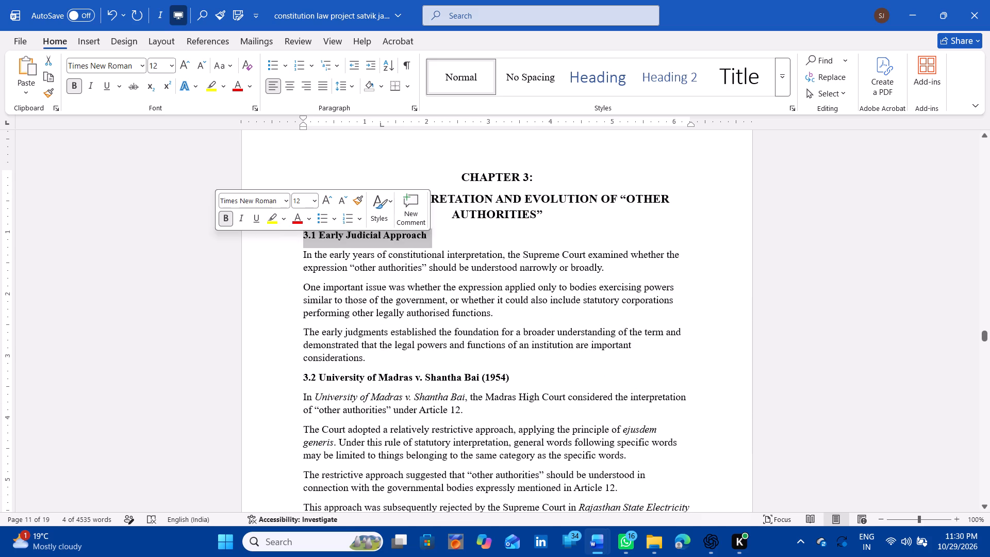
pyautogui.hotkey('ctrl', 'u')
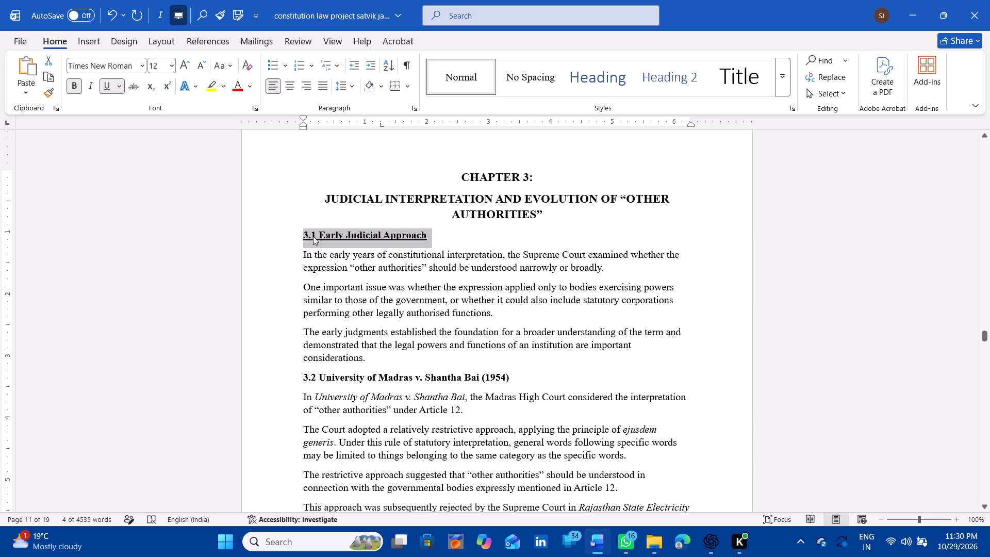
pyautogui.click(313, 236)
pyautogui.press('Right')
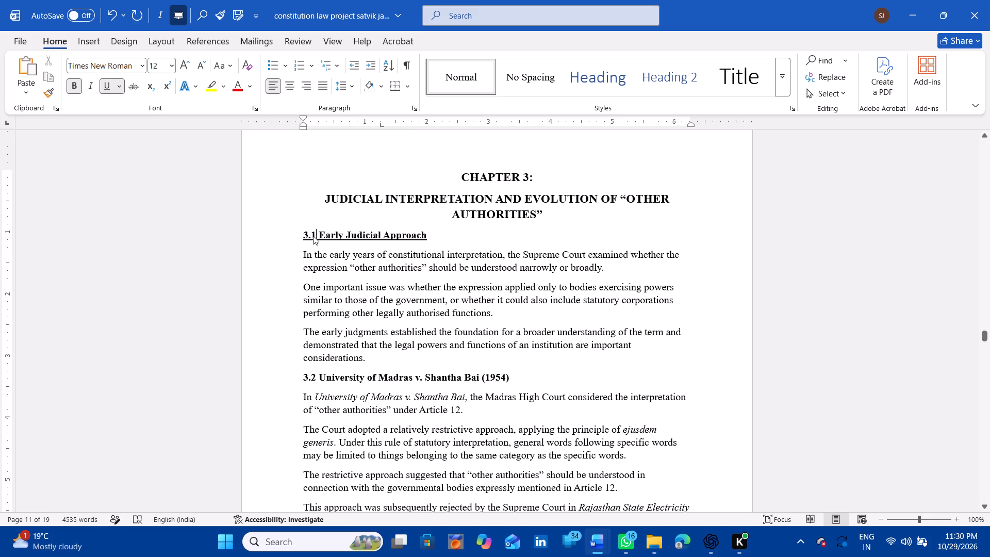
pyautogui.press('BackSpace')
pyautogui.press('BackSpace')
pyautogui.press('BackSpace')
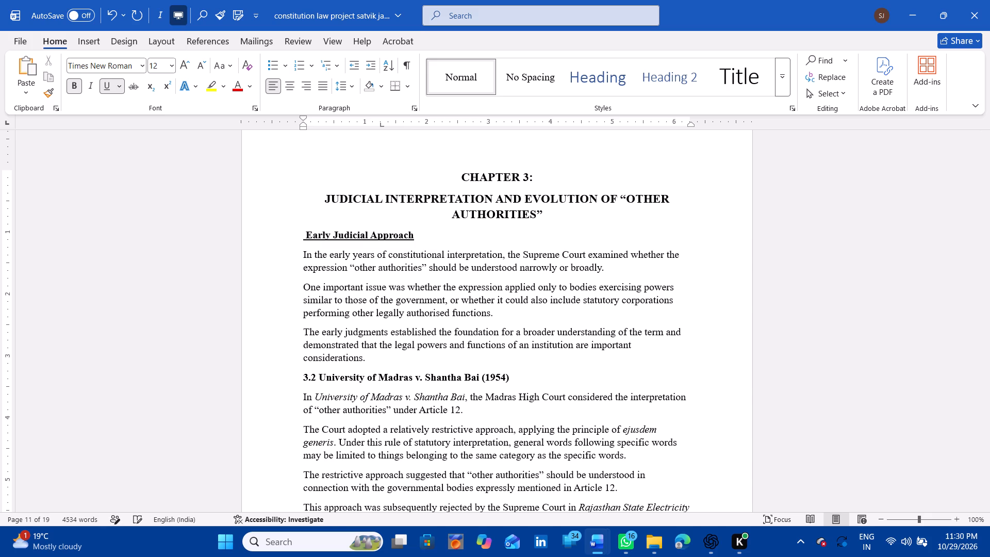
# Remove the number 3.2 from the "University of Madras v. Shantha Bai (1954)" subheading.
pyautogui.click(316, 381)
pyautogui.press('BackSpace')
pyautogui.press('BackSpace')
pyautogui.press('BackSpace')
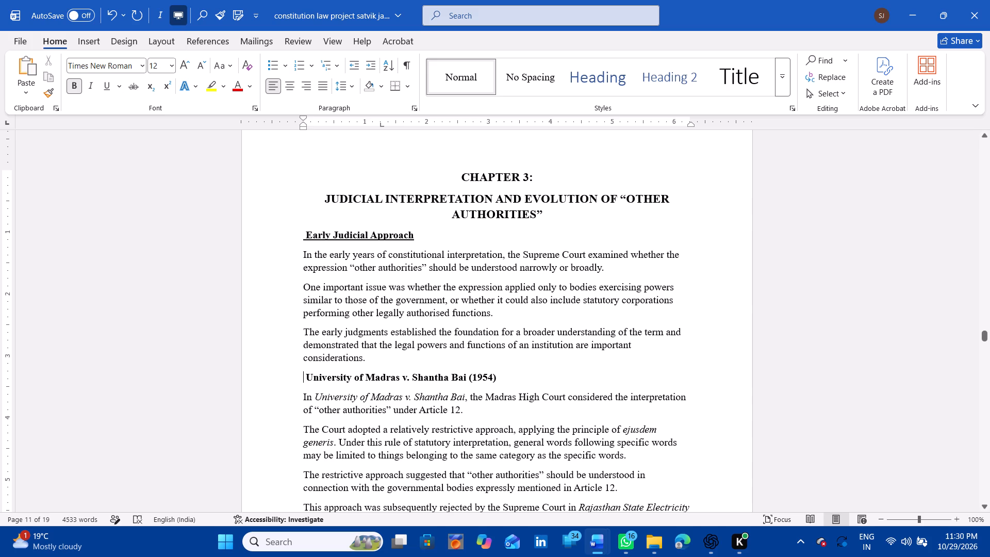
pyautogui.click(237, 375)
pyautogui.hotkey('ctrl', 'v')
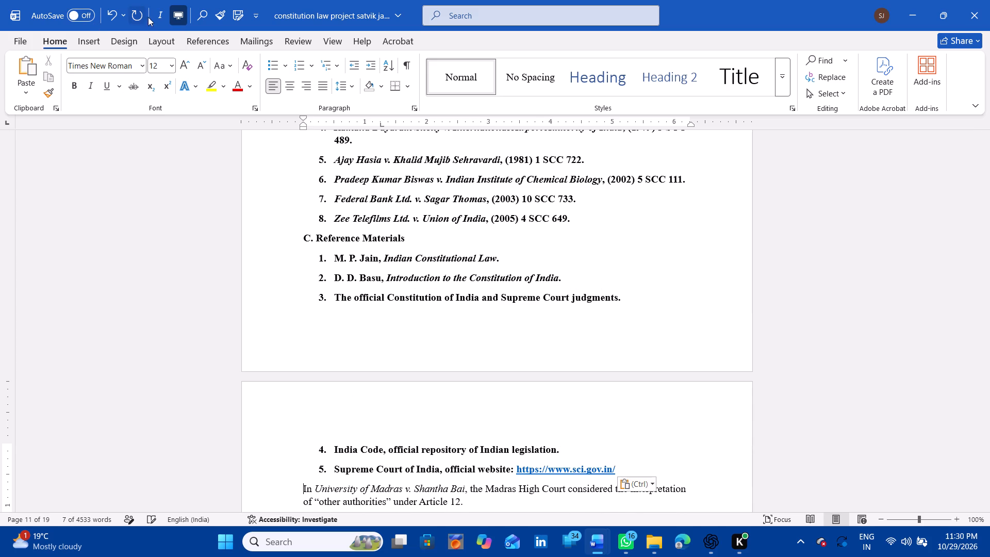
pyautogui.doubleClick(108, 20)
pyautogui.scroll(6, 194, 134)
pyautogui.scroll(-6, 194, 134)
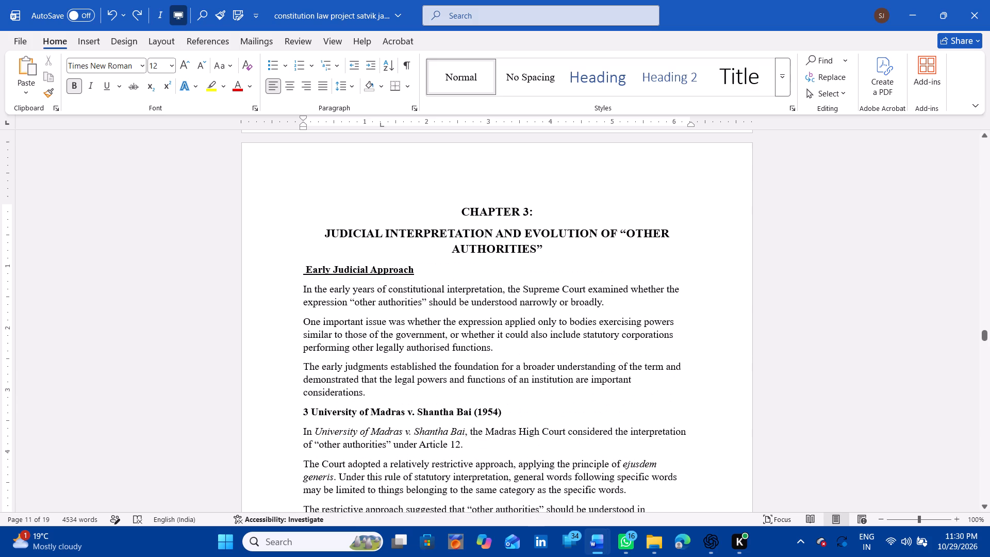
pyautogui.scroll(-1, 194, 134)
# Remove the leftover 3 before the "University of Madras v. Shantha Bai (1954)" subheading and underline the subheading.
pyautogui.press('\\')
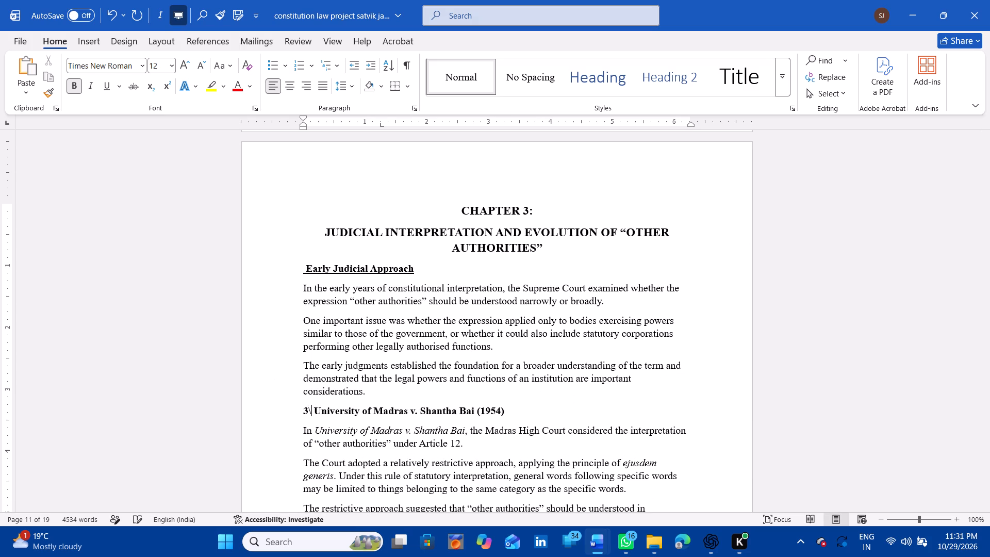
pyautogui.press('BackSpace')
pyautogui.press('BackSpace')
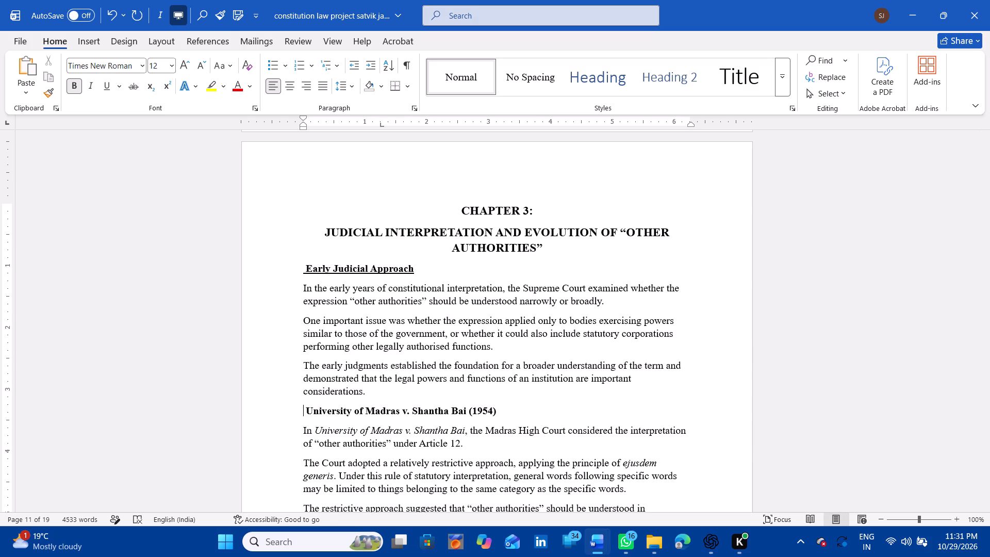
pyautogui.hotkey('ctrl', 'u')
pyautogui.click(258, 420)
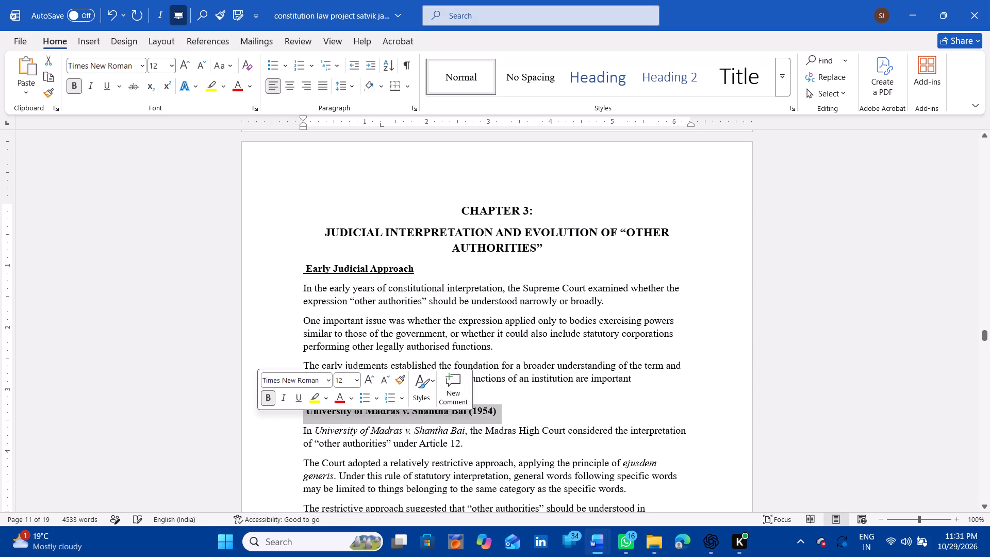
pyautogui.hotkey('ctrl', 'u')
# Underline the "Rajasthan State Electricity Board v. Mohan Lal (1967)" subheading and remove its number 3.3, keeping it on its own line.
pyautogui.scroll(-4, 258, 420)
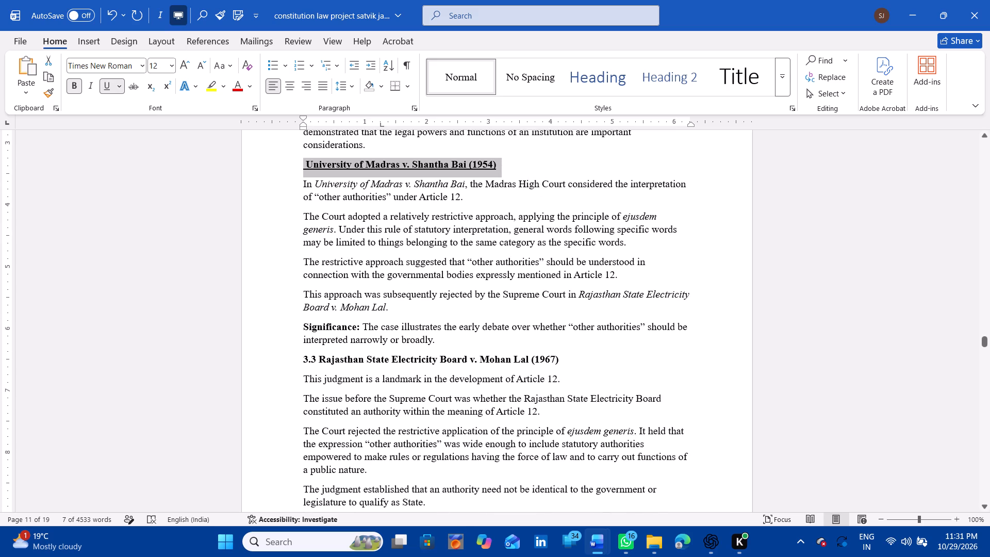
pyautogui.click(242, 365)
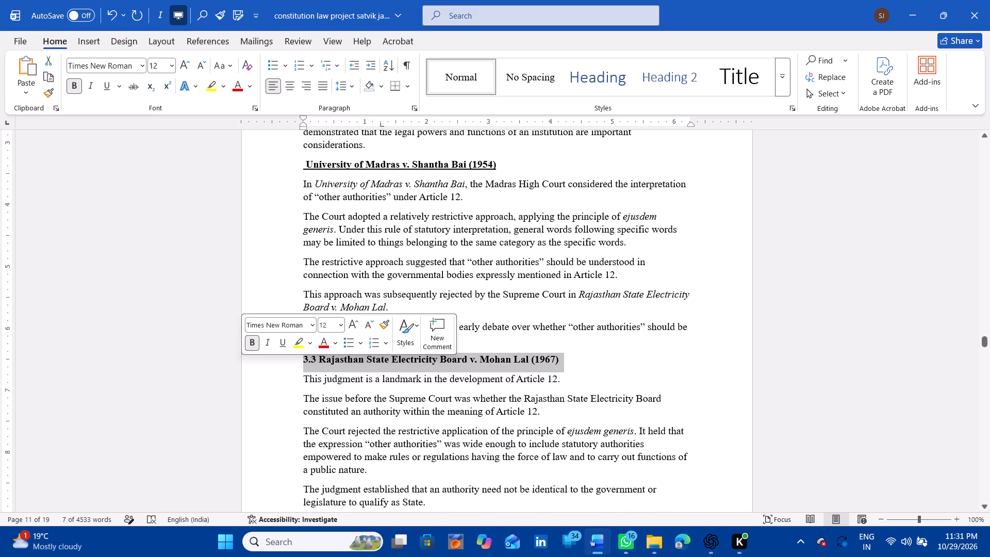
pyautogui.hotkey('ctrl', 'u')
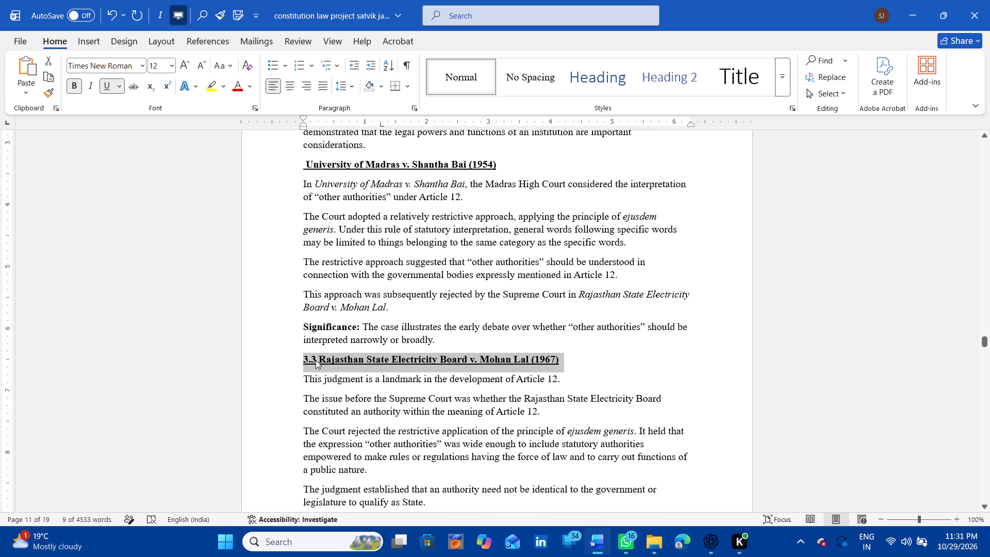
pyautogui.click(316, 360)
pyautogui.press('BackSpace')
pyautogui.press('BackSpace')
pyautogui.press('BackSpace')
pyautogui.press('BackSpace')
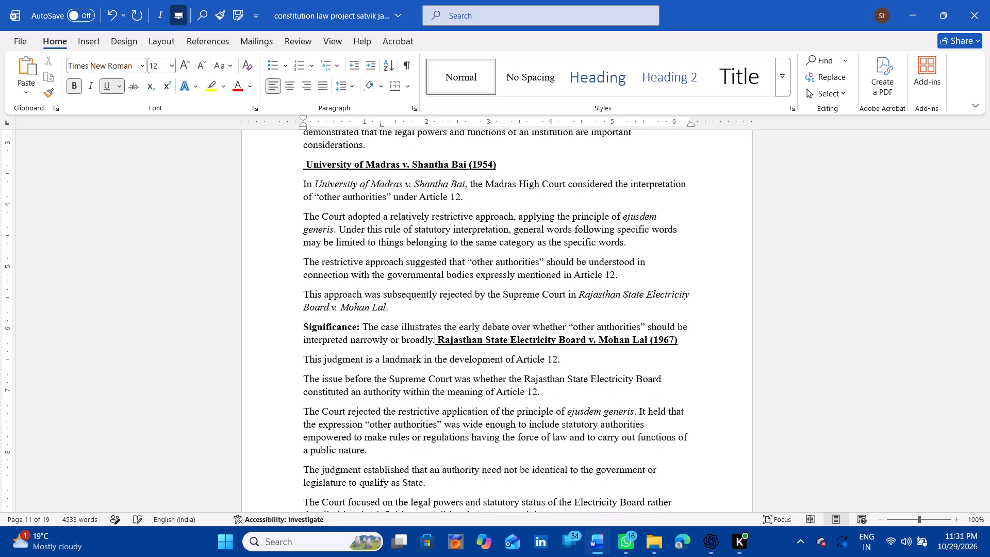
pyautogui.press('Return')
# Remove the number 3.4 from the "Sukhdev Singh v. Bhagatram Sardar Singh Raghuvanshi (1975)" subheading and underline the subheading.
pyautogui.scroll(-5, 316, 360)
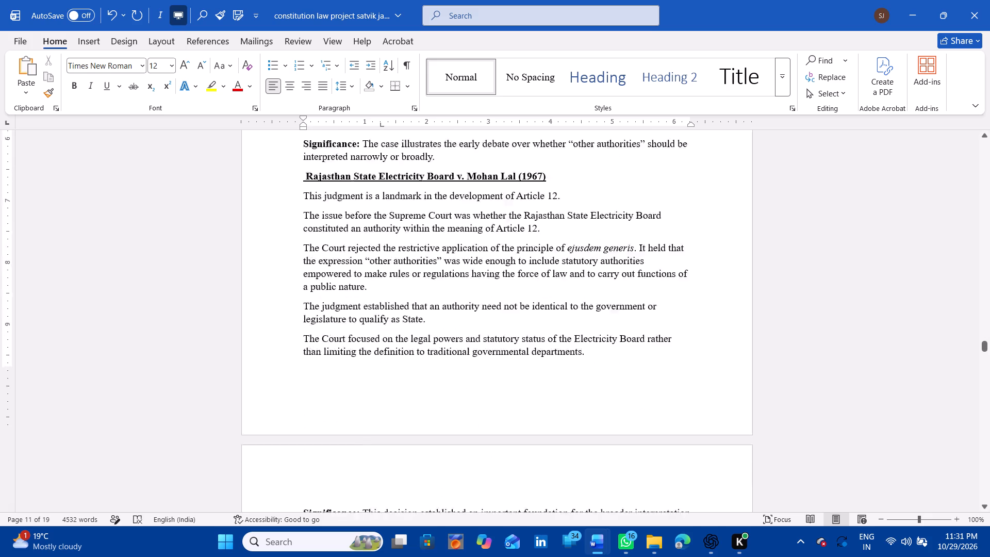
pyautogui.scroll(-4, 316, 360)
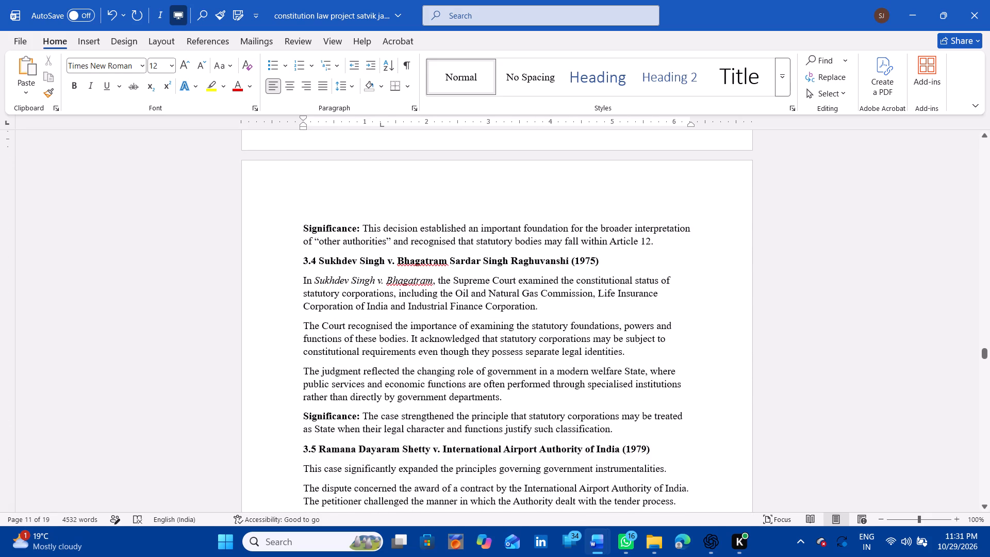
pyautogui.click(316, 259)
pyautogui.press('BackSpace')
pyautogui.press('BackSpace')
pyautogui.press('BackSpace')
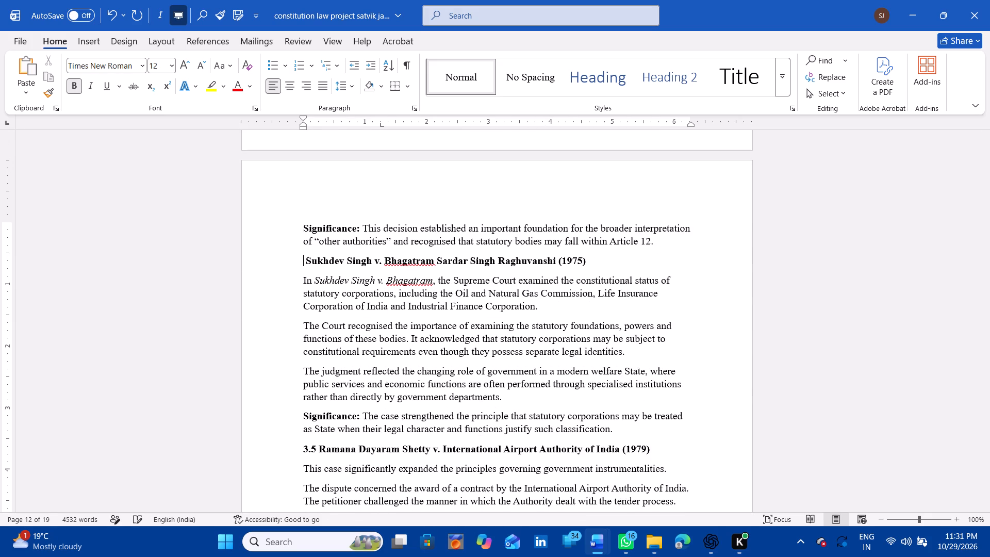
pyautogui.click(173, 268)
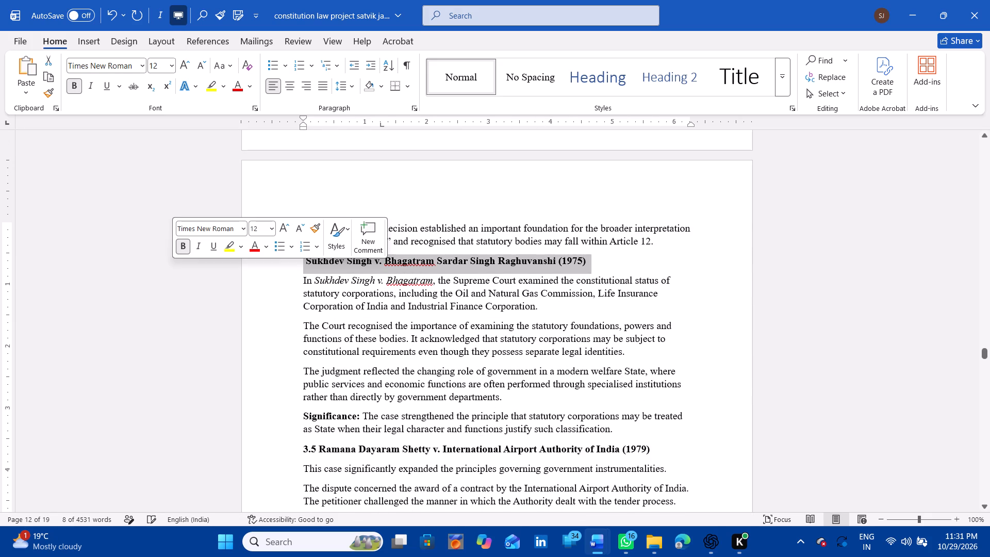
pyautogui.hotkey('ctrl', 'u')
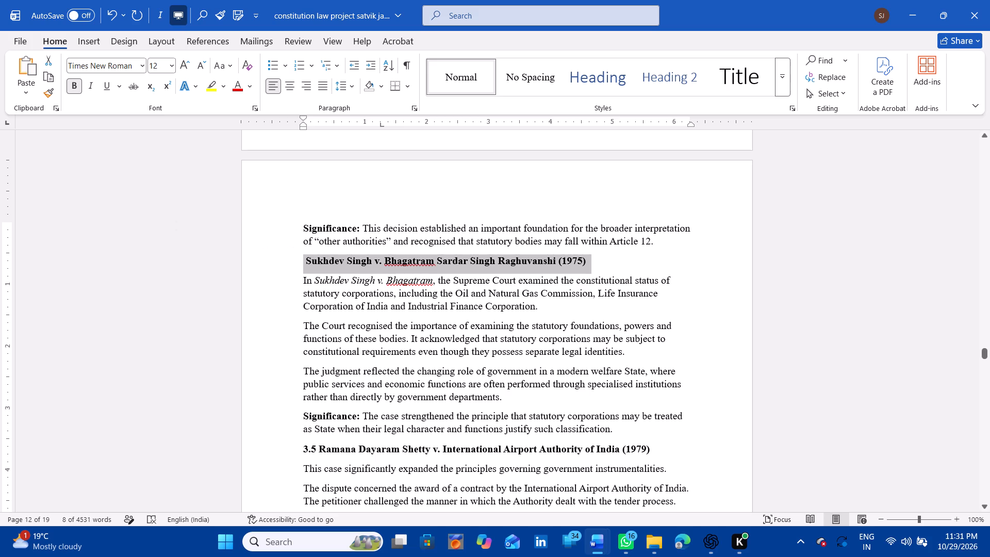
# Remove the number 3.5 from the "Ramana Dayaram Shetty v. International Airport Authority of India (1979)" subheading and underline the subheading.
pyautogui.scroll(-2, 173, 268)
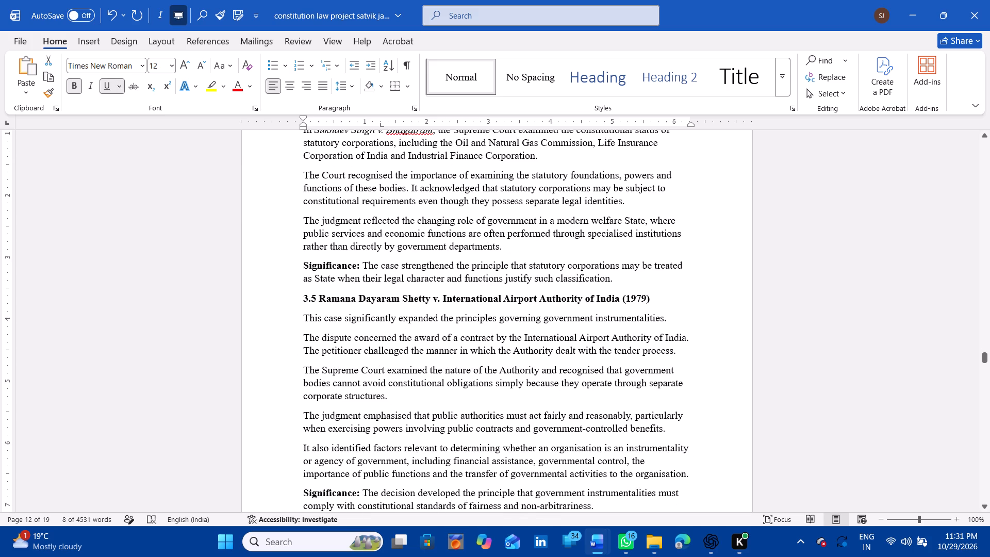
pyautogui.click(315, 295)
pyautogui.press('BackSpace')
pyautogui.press('BackSpace')
pyautogui.press('BackSpace')
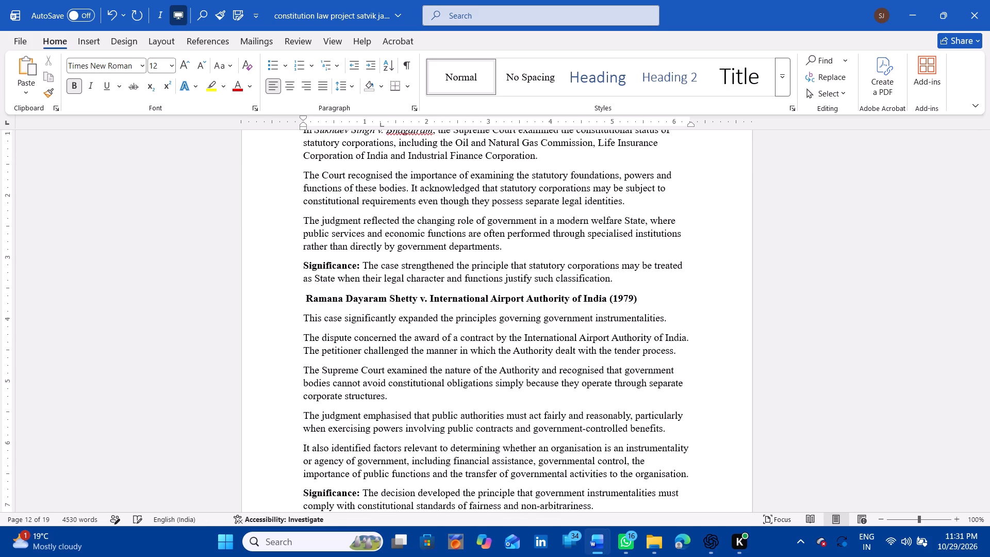
pyautogui.click(232, 301)
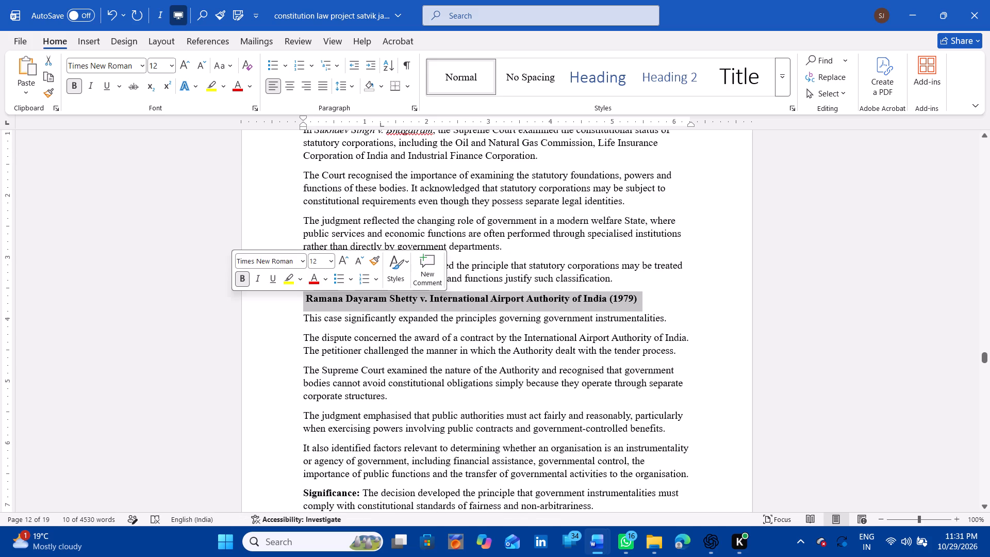
pyautogui.hotkey('ctrl', 'u')
# Remove the number 3.6 from the "Ajay Hasia v. Khalid Mujib Sehravardi (1981)" subheading and underline the subheading.
pyautogui.scroll(-4, 232, 301)
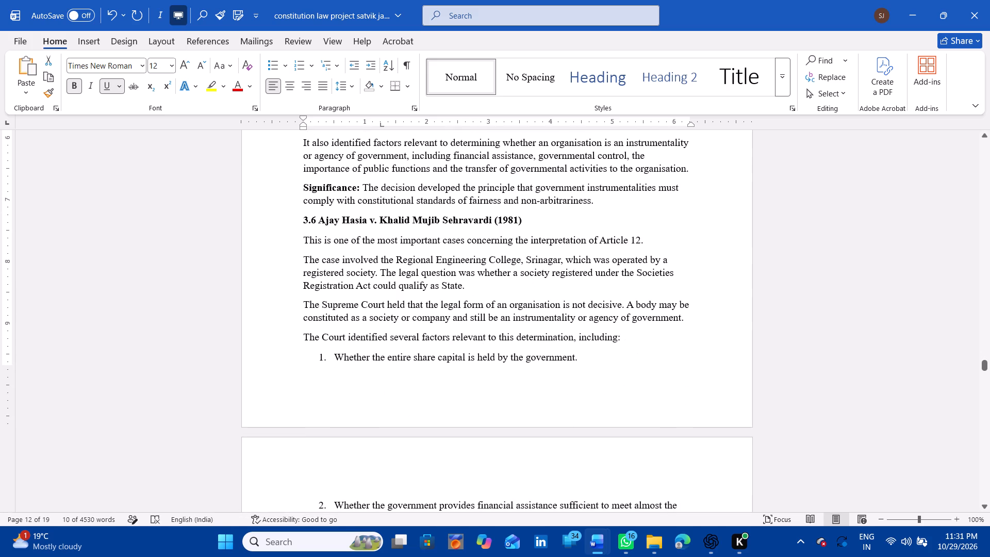
pyautogui.click(316, 222)
pyautogui.press('BackSpace')
pyautogui.press('BackSpace')
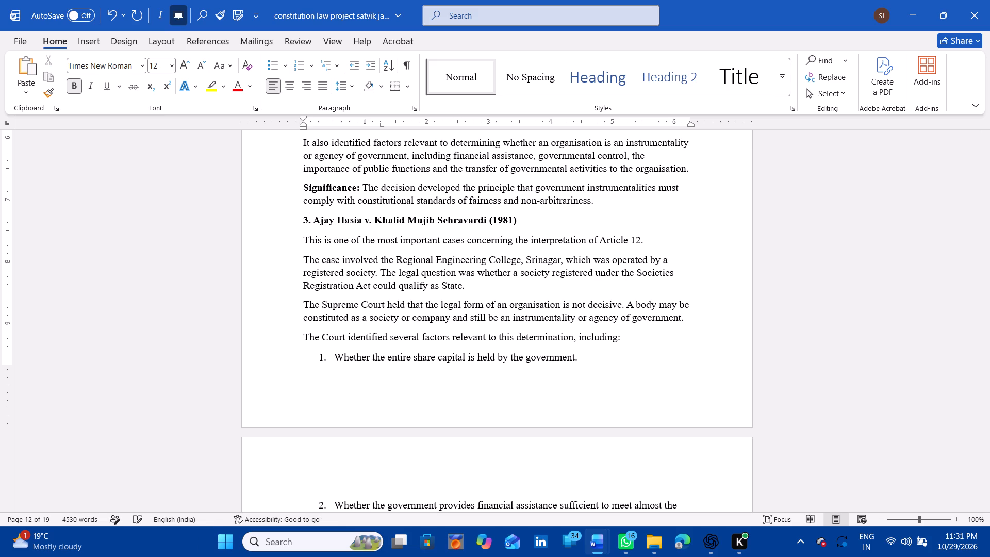
pyautogui.press('BackSpace')
pyautogui.click(254, 217)
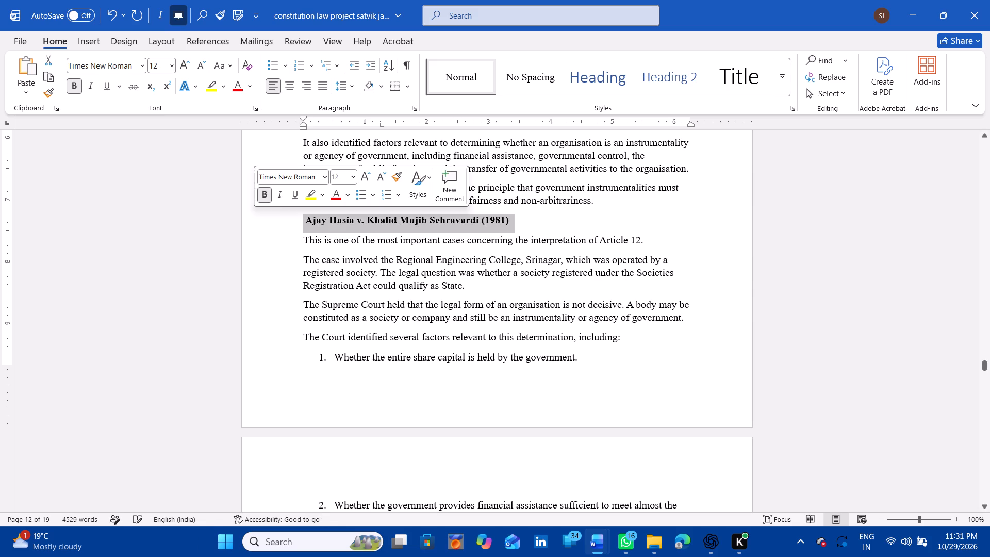
pyautogui.hotkey('ctrl', 'u')
# Insert blank lines after the last Significance paragraph of Chapter 3 to push the Chapter 4 heading onto a new page.
pyautogui.scroll(-1, 254, 217)
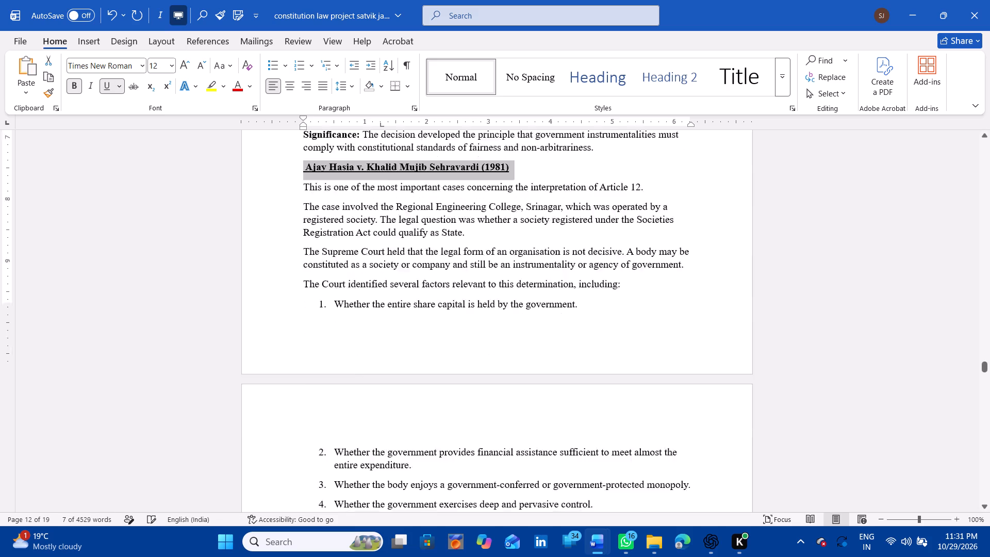
pyautogui.scroll(-6, 254, 217)
pyautogui.scroll(1, 254, 217)
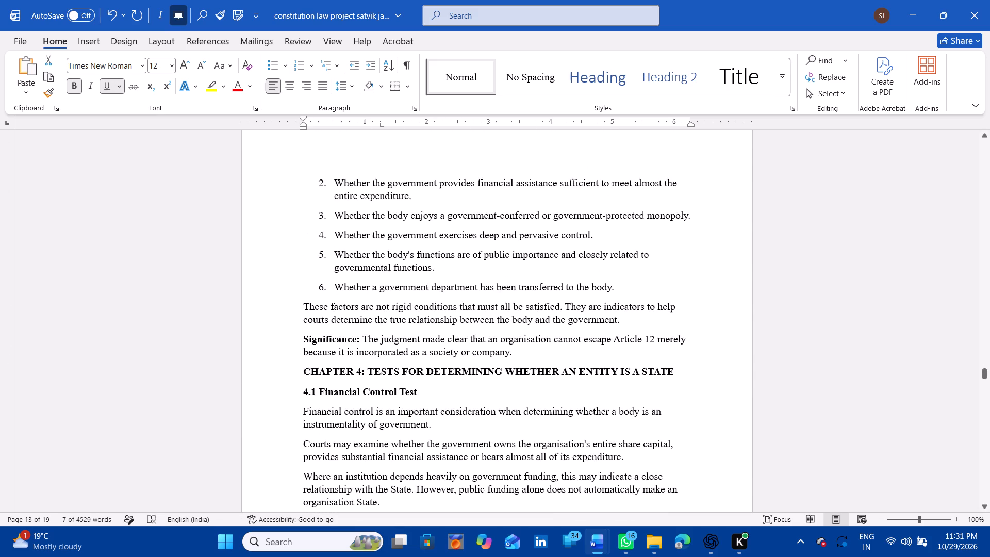
pyautogui.click(529, 366)
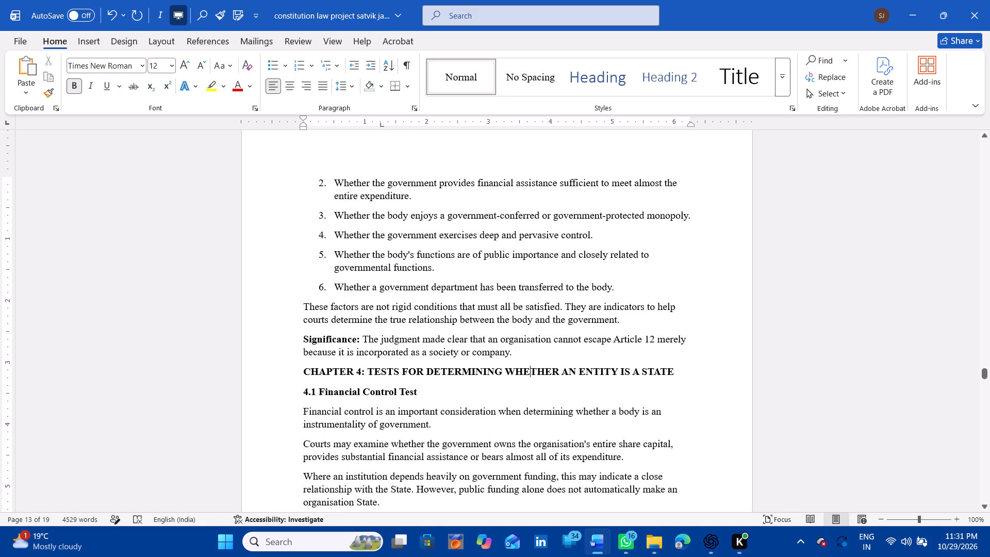
pyautogui.click(520, 355)
pyautogui.press('Return')
pyautogui.press('Return')
pyautogui.press('Return')
pyautogui.press('Return')
pyautogui.press('Return')
pyautogui.press('Return')
pyautogui.press('Return')
pyautogui.press('Return')
pyautogui.press('Return')
pyautogui.press('Return')
pyautogui.press('Return')
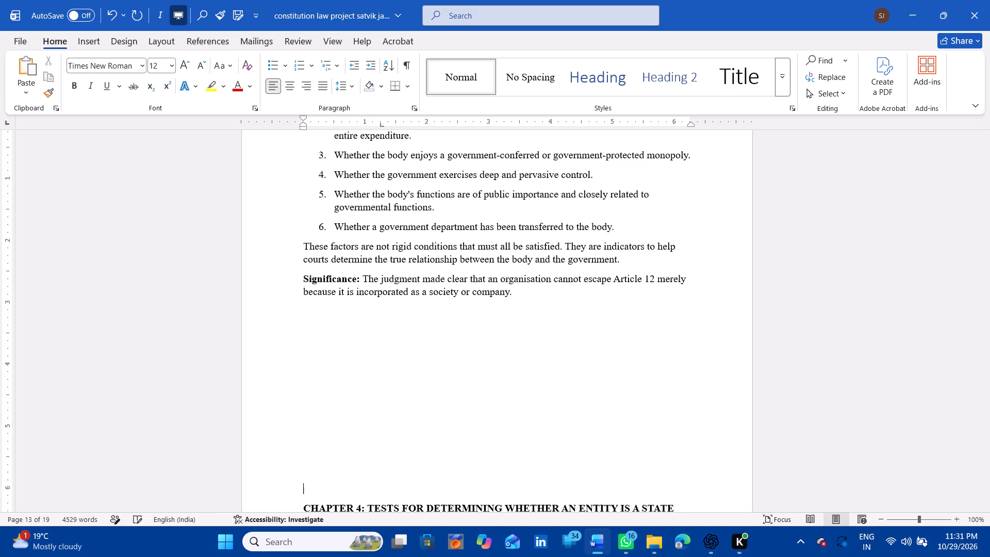
pyautogui.press('Return')
pyautogui.press('Return')
pyautogui.press('Return')
pyautogui.press('Return')
pyautogui.press('Return')
pyautogui.press('Return')
pyautogui.press('Return')
pyautogui.press('Return')
pyautogui.press('Return')
pyautogui.press('Return')
pyautogui.press('Return')
pyautogui.press('Return')
pyautogui.press('Return')
pyautogui.press('Return')
pyautogui.press('Return')
pyautogui.press('Return')
pyautogui.press('Return')
pyautogui.press('Return')
pyautogui.press('Return')
pyautogui.press('Return')
pyautogui.press('Return')
pyautogui.press('Return')
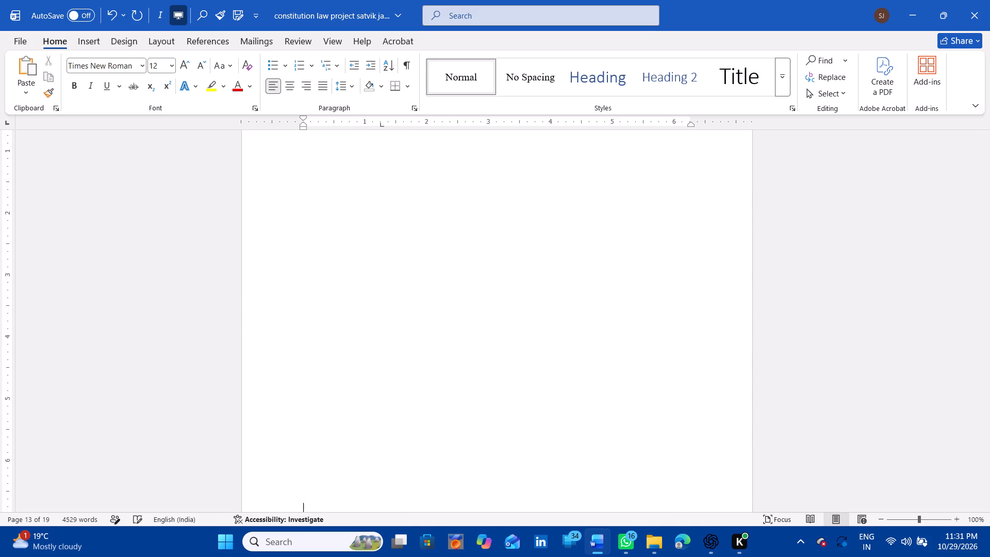
# Delete the surplus blank lines above the Chapter 4 heading, leaving only a few after the Significance paragraph.
pyautogui.press('BackSpace')
pyautogui.press('BackSpace')
pyautogui.press('BackSpace')
pyautogui.press('BackSpace')
pyautogui.press('BackSpace')
pyautogui.press('BackSpace')
pyautogui.press('BackSpace')
pyautogui.press('BackSpace')
pyautogui.press('BackSpace')
pyautogui.press('BackSpace')
pyautogui.press('BackSpace')
pyautogui.press('BackSpace')
pyautogui.press('BackSpace')
pyautogui.press('BackSpace')
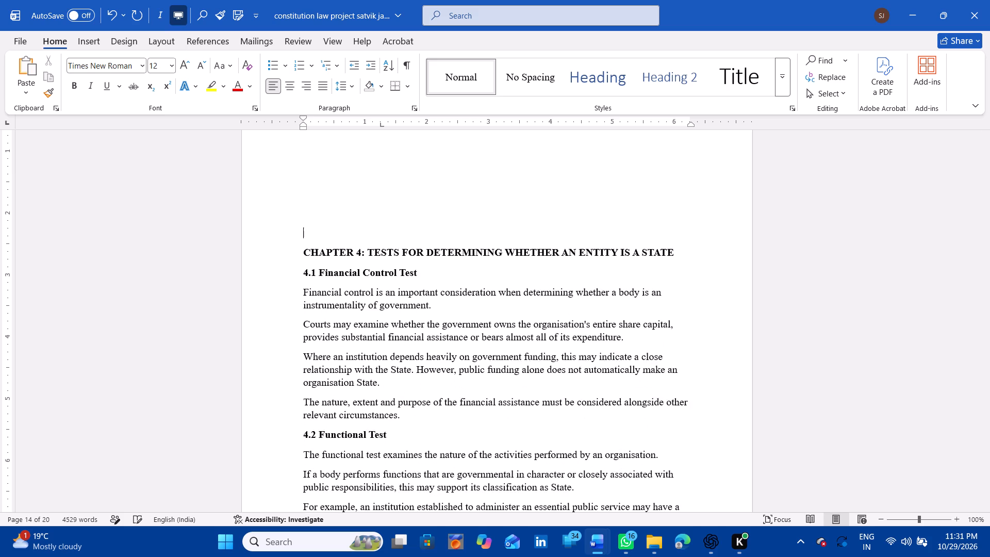
pyautogui.press('BackSpace')
pyautogui.press('BackSpace')
pyautogui.press('BackSpace')
pyautogui.press('BackSpace')
pyautogui.press('BackSpace')
pyautogui.press('BackSpace')
pyautogui.press('BackSpace')
pyautogui.press('BackSpace')
pyautogui.press('BackSpace')
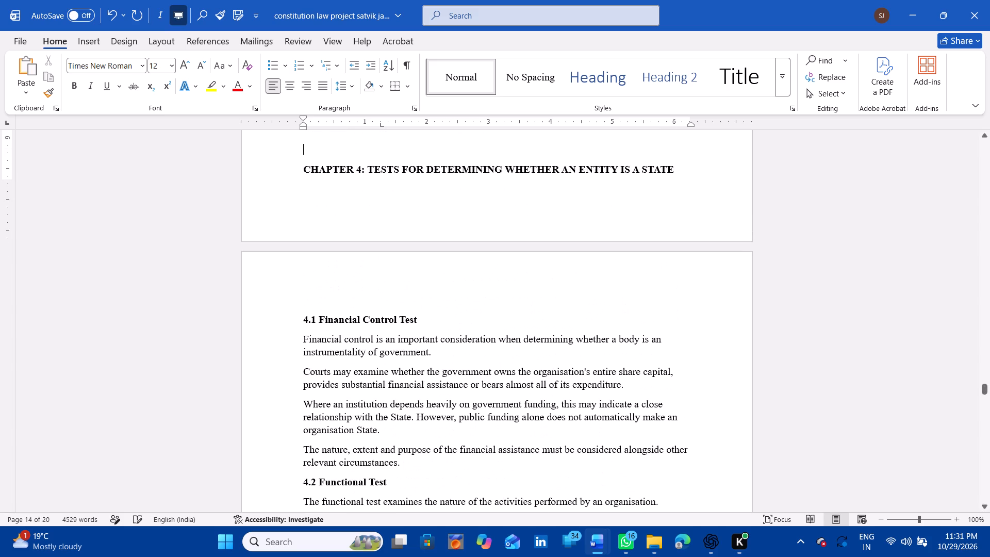
pyautogui.press('BackSpace')
pyautogui.press('BackSpace')
pyautogui.press('BackSpace')
pyautogui.press('BackSpace')
pyautogui.press('BackSpace')
pyautogui.press('BackSpace')
pyautogui.press('BackSpace')
pyautogui.press('BackSpace')
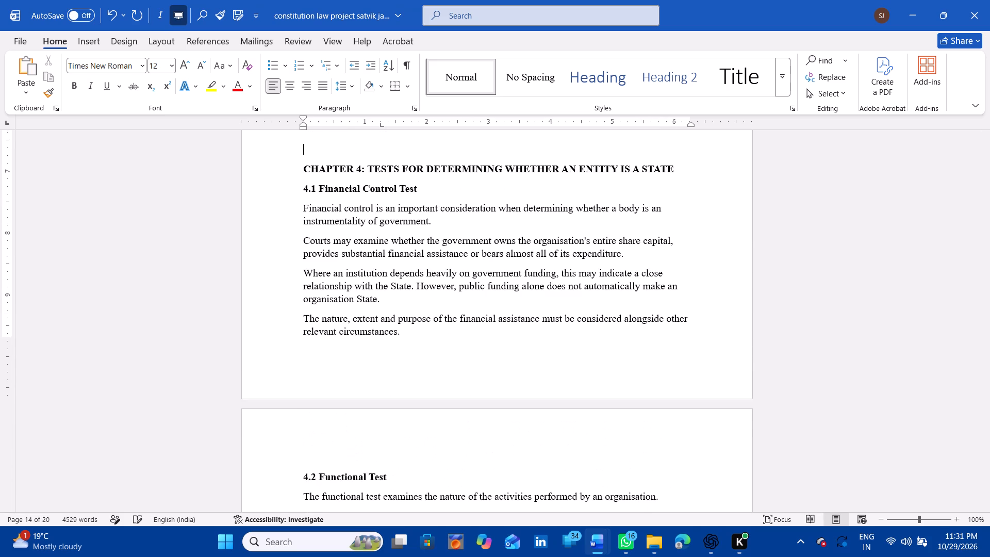
pyautogui.press('BackSpace')
pyautogui.press('BackSpace')
pyautogui.press('BackSpace')
pyautogui.press('BackSpace')
pyautogui.press('BackSpace')
pyautogui.press('BackSpace')
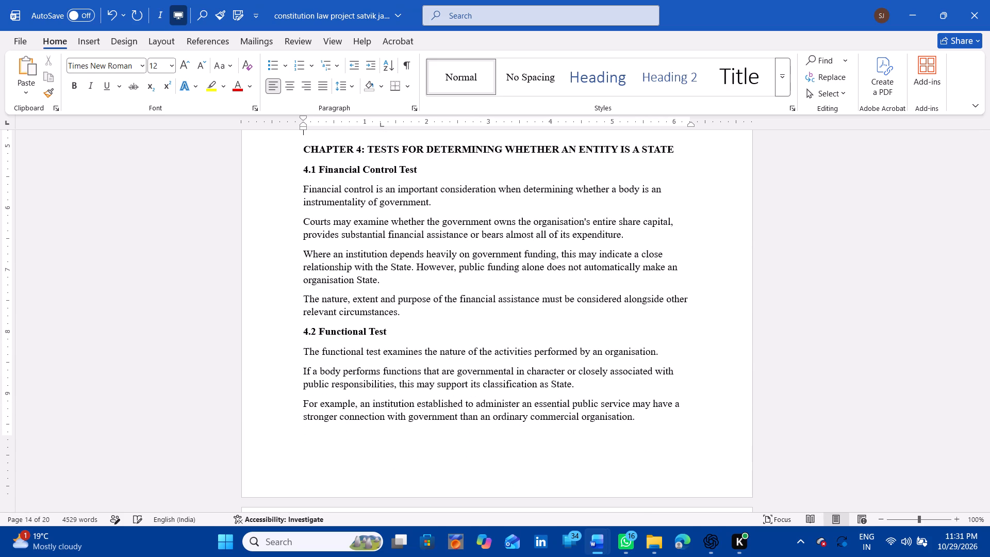
pyautogui.press('BackSpace')
# Add blank lines above the Chapter 4 heading until it starts at the top of the following page.
pyautogui.scroll(5, 520, 355)
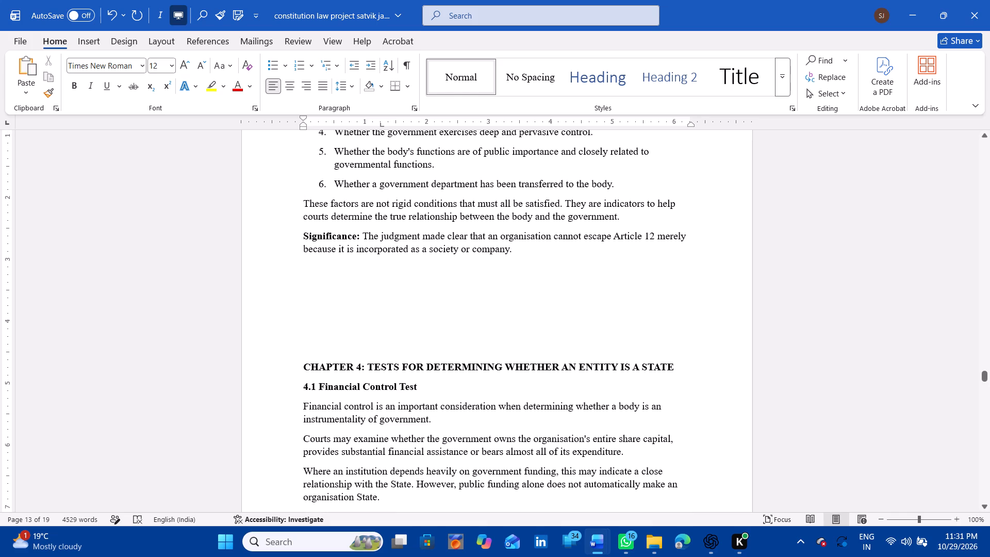
pyautogui.press('Return')
pyautogui.press('Return')
pyautogui.press('Return')
pyautogui.press('Return')
pyautogui.press('Return')
pyautogui.press('Return')
pyautogui.press('Return')
pyautogui.press('Return')
pyautogui.press('Return')
pyautogui.press('Return')
pyautogui.press('Return')
pyautogui.press('Return')
pyautogui.press('Return')
pyautogui.press('Return')
pyautogui.press('Return')
pyautogui.press('Return')
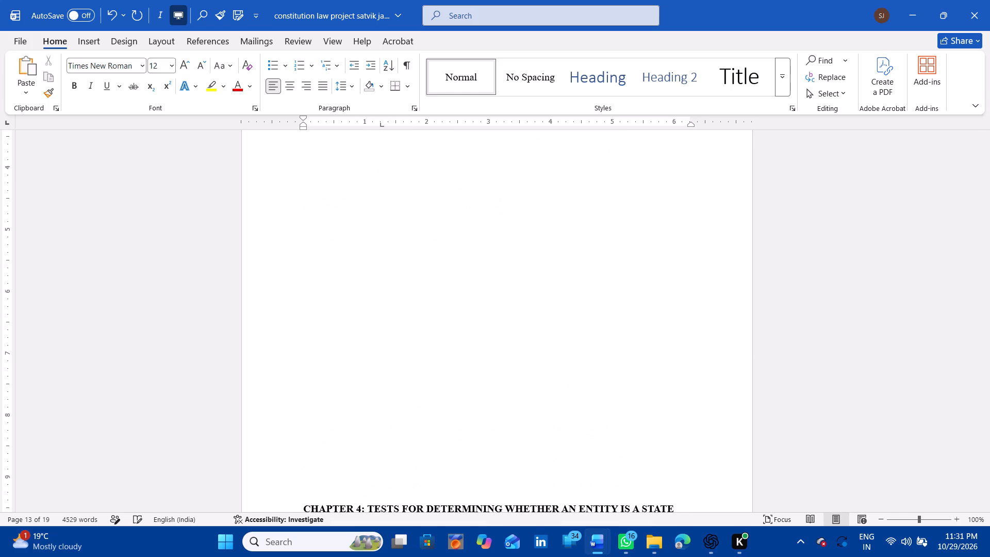
pyautogui.press('Return')
pyautogui.press('BackSpace')
pyautogui.press('BackSpace')
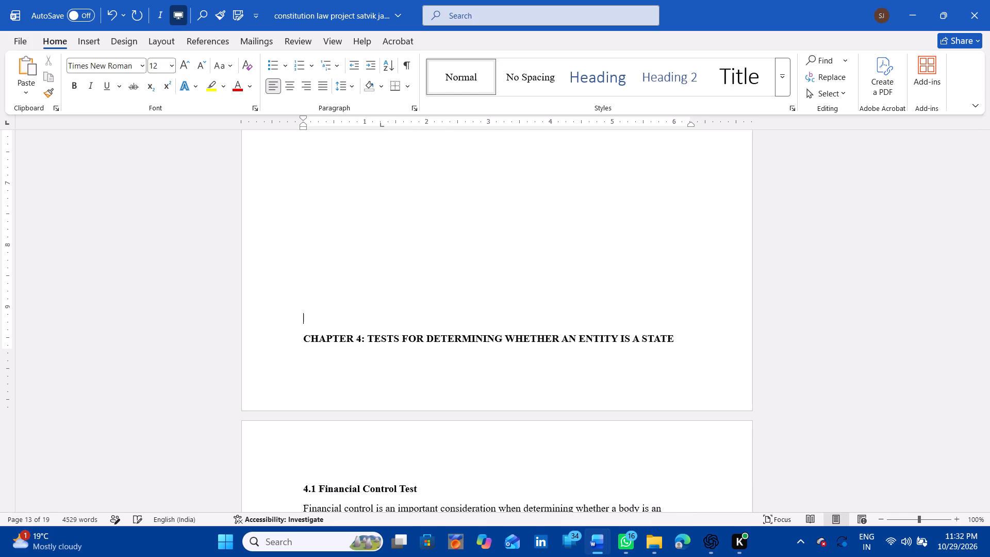
pyautogui.press('Return')
# Split the Chapter 4 heading into two lines after "CHAPTER 4:" and centre both lines.
pyautogui.scroll(-1, 520, 355)
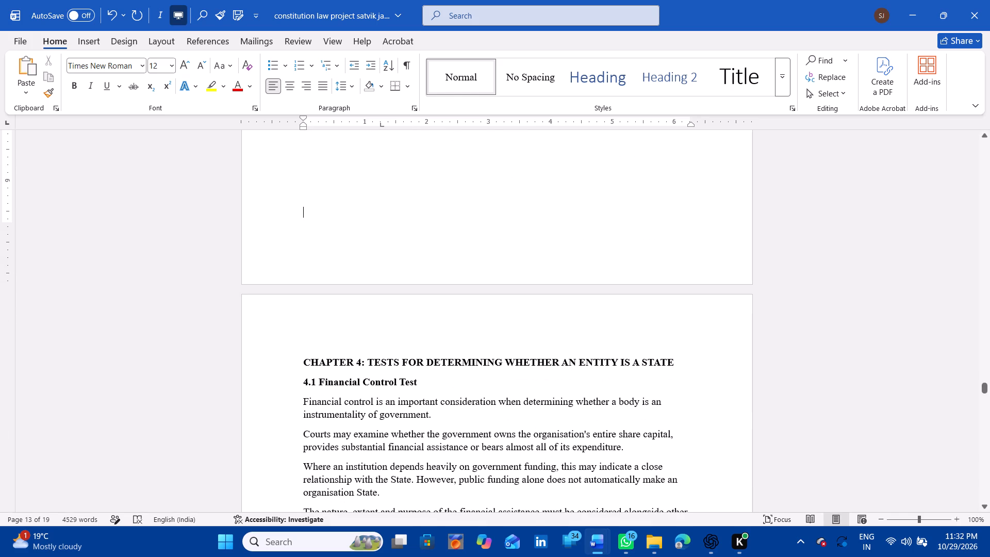
pyautogui.click(365, 363)
pyautogui.press('Return')
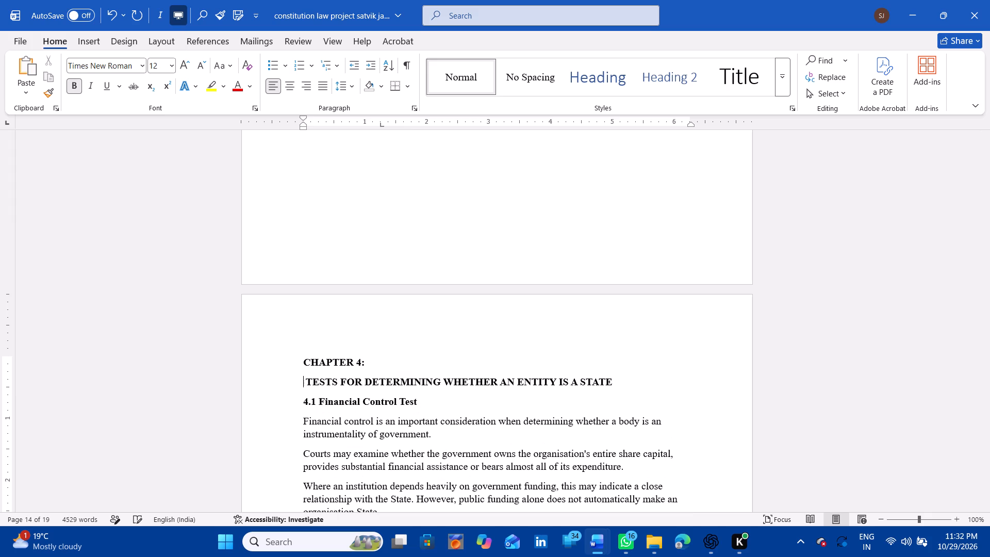
pyautogui.moveTo(268, 360); pyautogui.dragTo(286, 411)
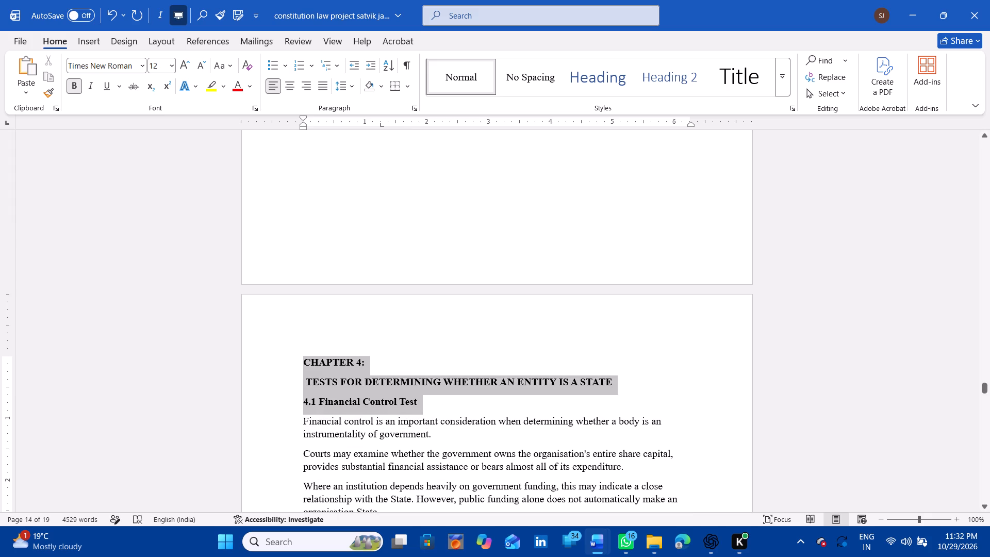
pyautogui.moveTo(286, 411); pyautogui.dragTo(282, 386)
pyautogui.click(291, 88)
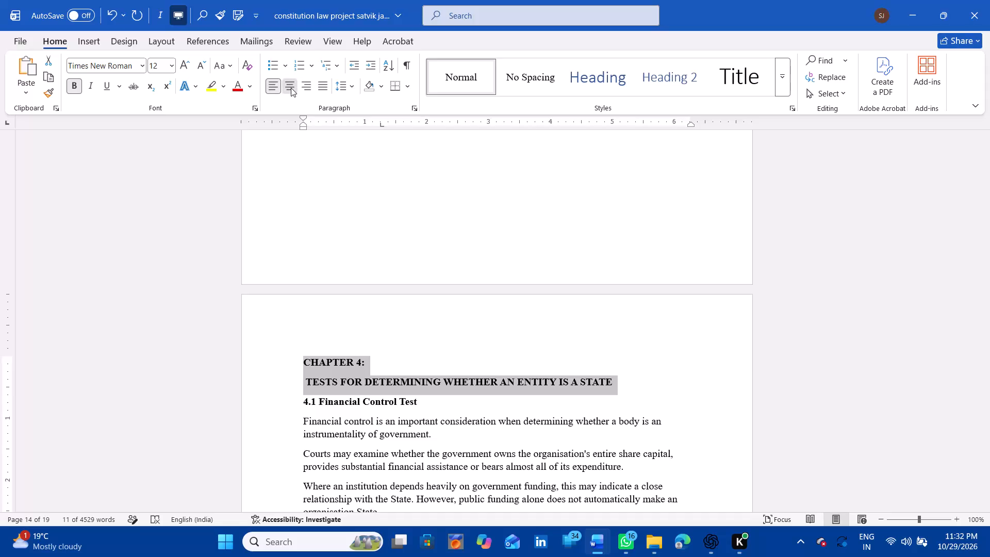
# Increase the font size of both Chapter 4 heading lines to 14 pt.
pyautogui.click(190, 403)
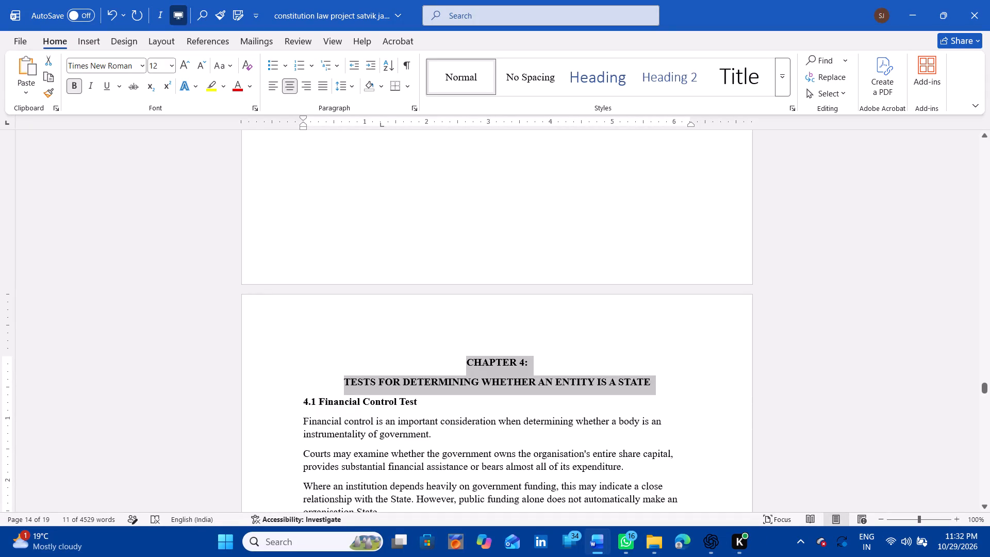
pyautogui.moveTo(134, 358); pyautogui.dragTo(146, 384)
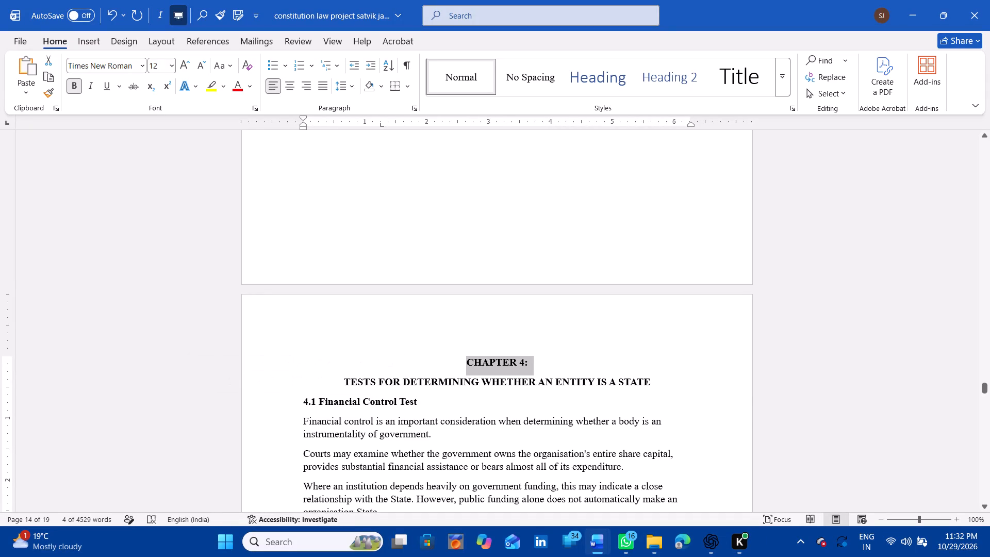
pyautogui.moveTo(146, 384); pyautogui.dragTo(143, 371)
pyautogui.click(133, 353)
pyautogui.moveTo(190, 353); pyautogui.dragTo(170, 397)
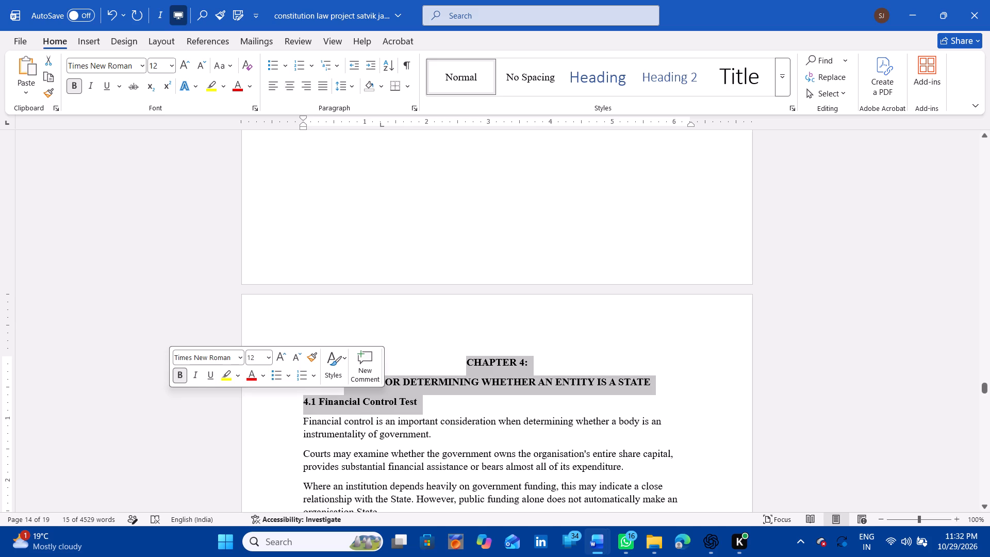
pyautogui.click(120, 371)
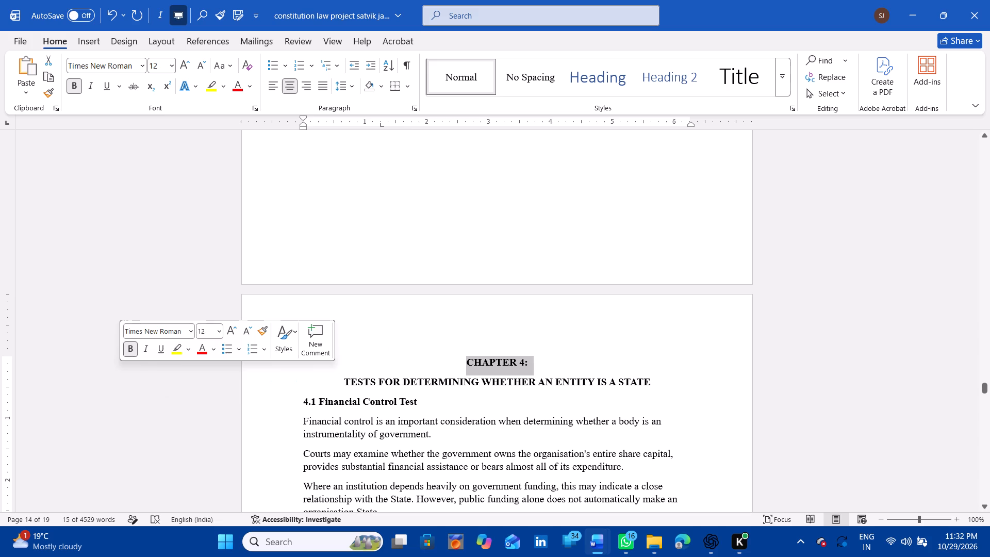
pyautogui.click(121, 386)
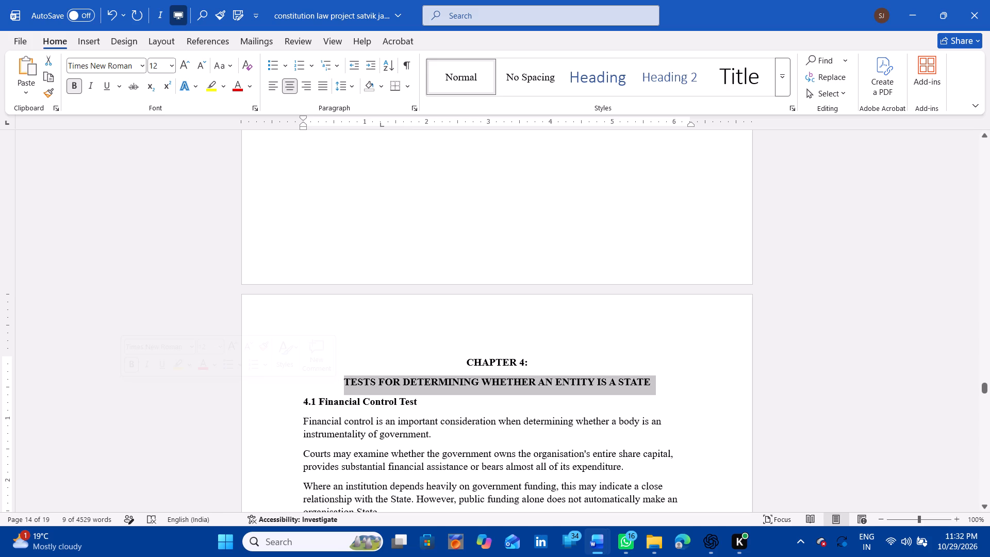
pyautogui.moveTo(126, 324); pyautogui.dragTo(131, 341)
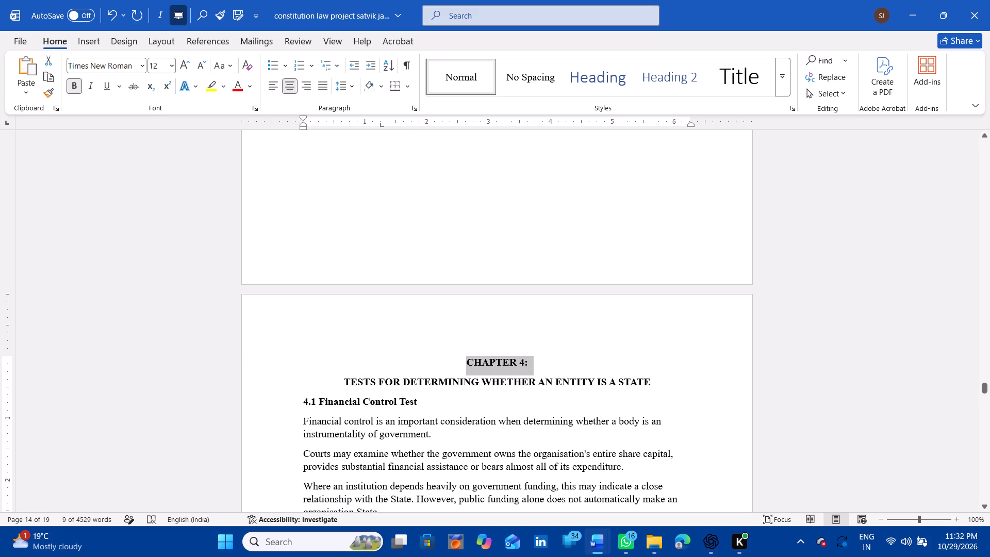
pyautogui.moveTo(131, 341); pyautogui.dragTo(135, 384)
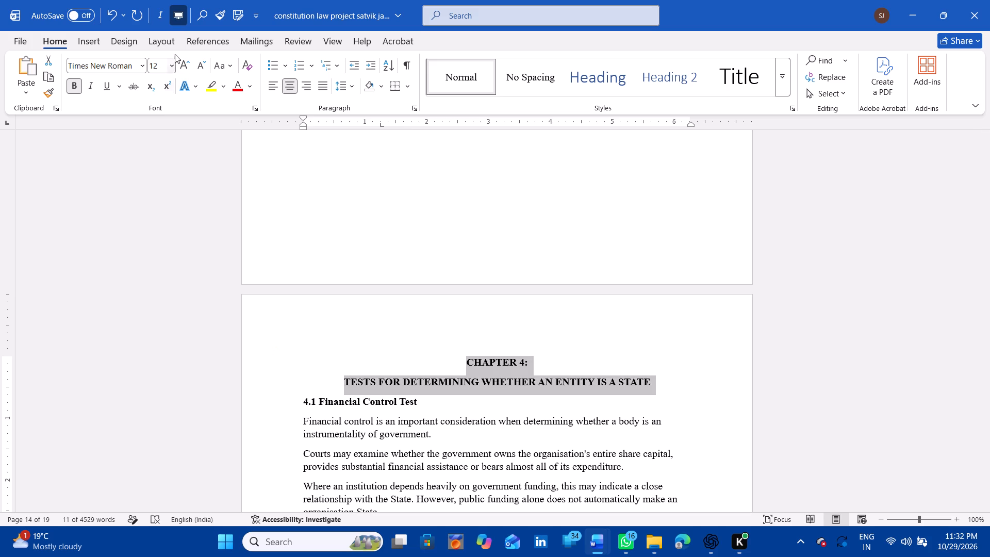
pyautogui.click(181, 68)
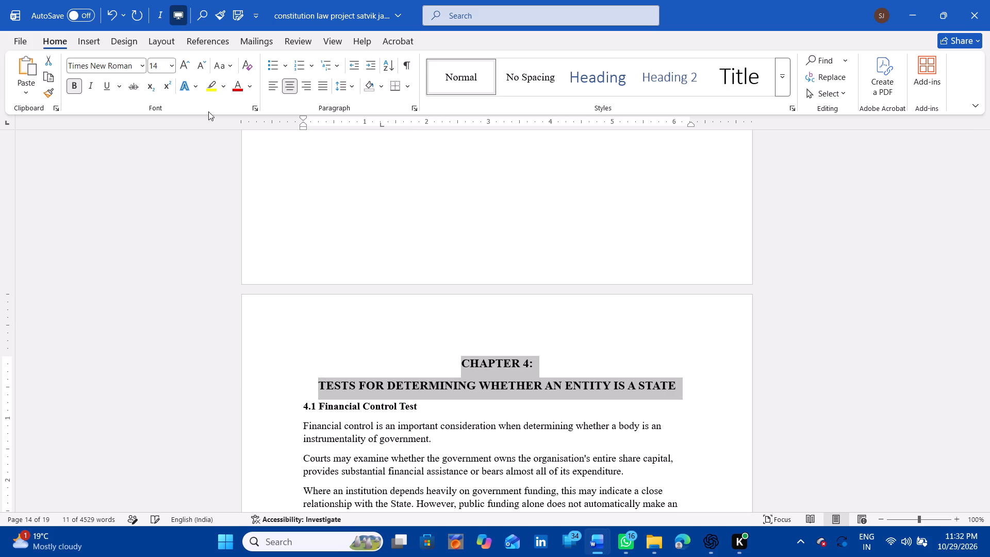
# Underline the "Financial Control Test" subheading and remove its 4.1 number.
pyautogui.click(420, 415)
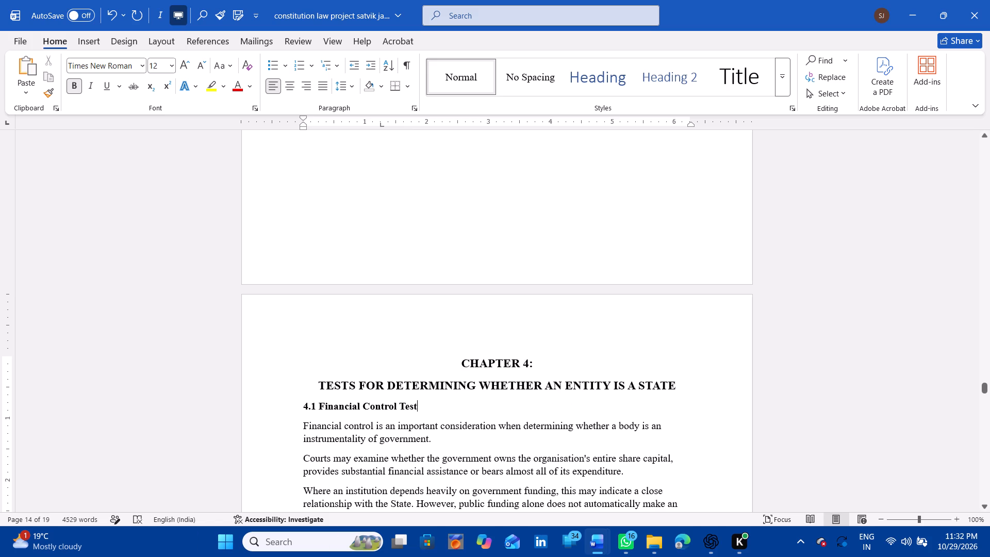
pyautogui.click(266, 403)
pyautogui.hotkey('ctrl', 'u')
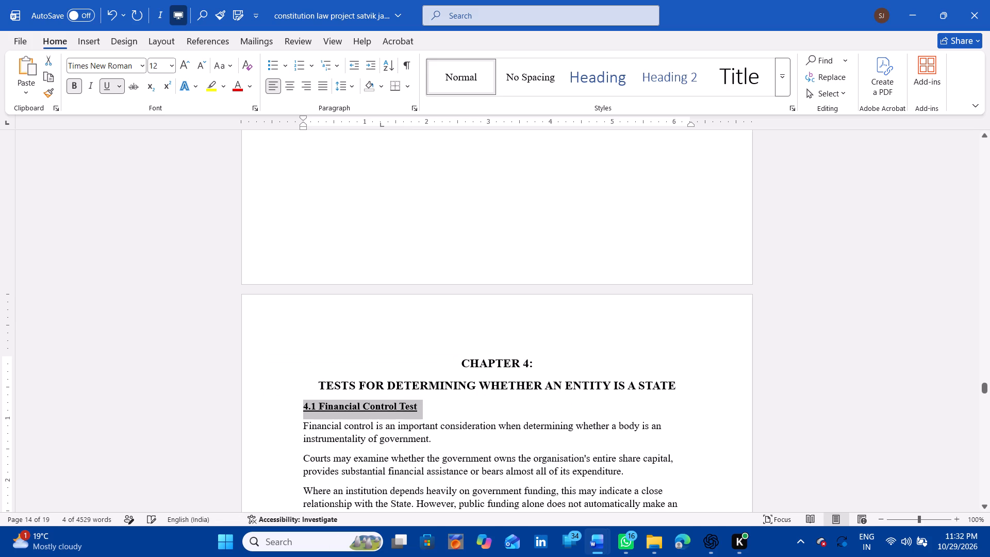
pyautogui.click(313, 406)
pyautogui.press('BackSpace')
pyautogui.press('BackSpace')
pyautogui.press('BackSpace')
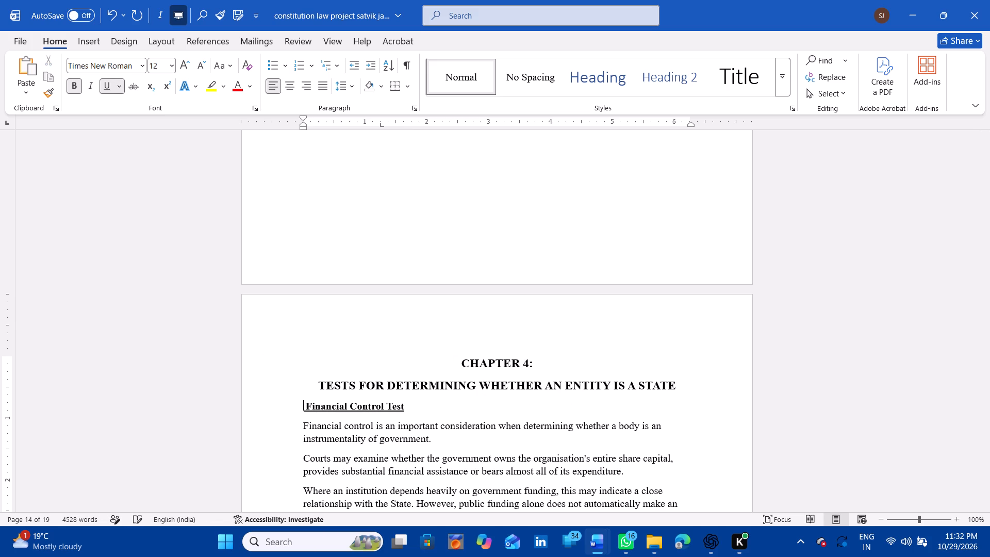
pyautogui.scroll(-4, 313, 406)
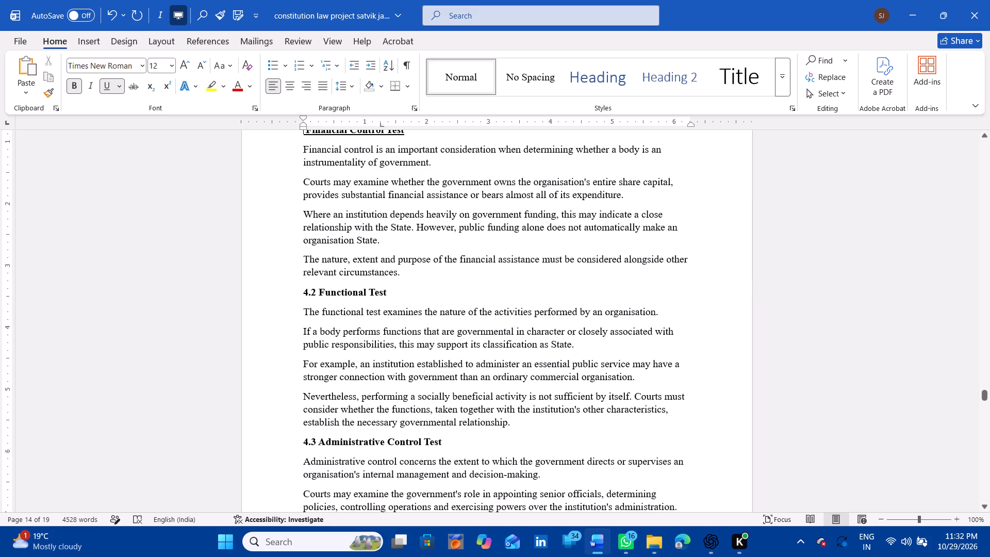